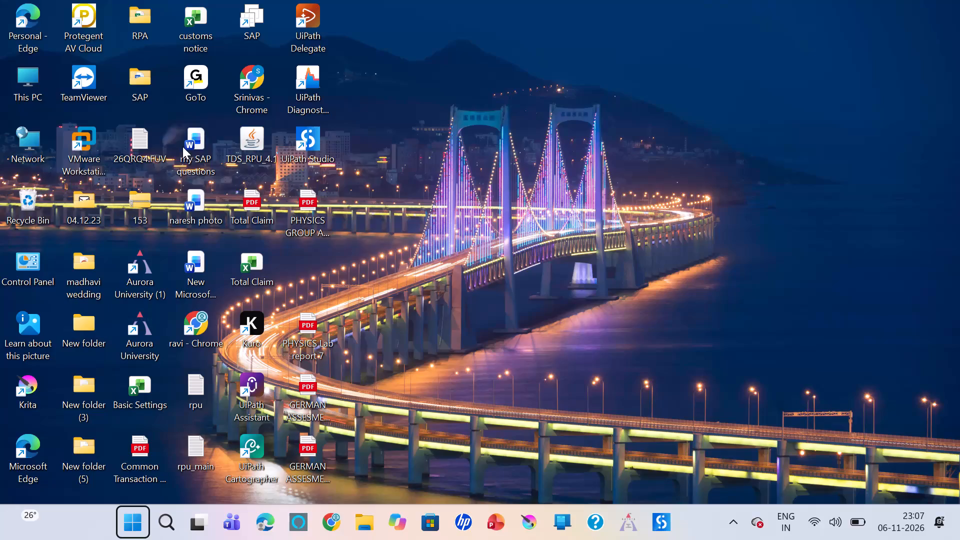
Open the Windows search for apps, settings, and documents, ready for a query.
{"action": "left_click", "coordinate": [147, 517]}
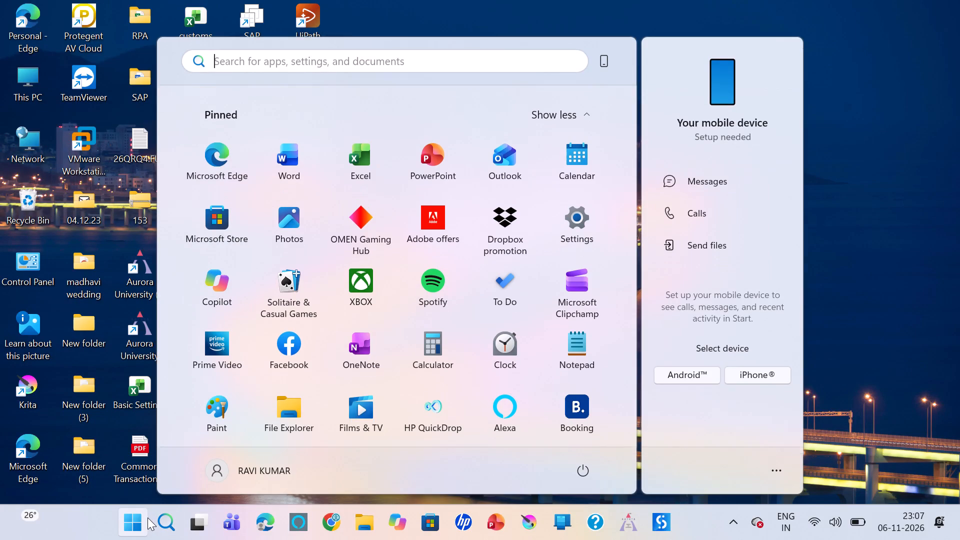
{"action": "left_click", "coordinate": [405, 57]}
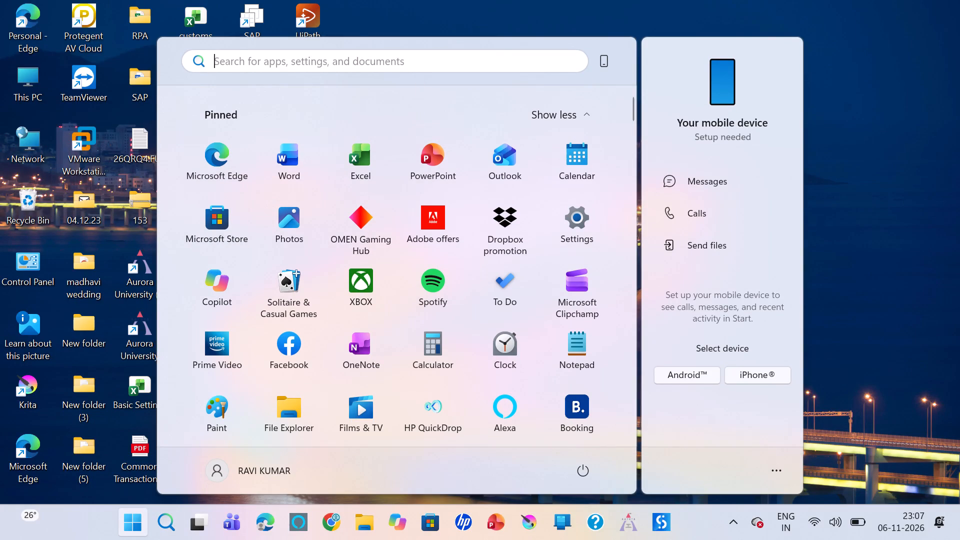
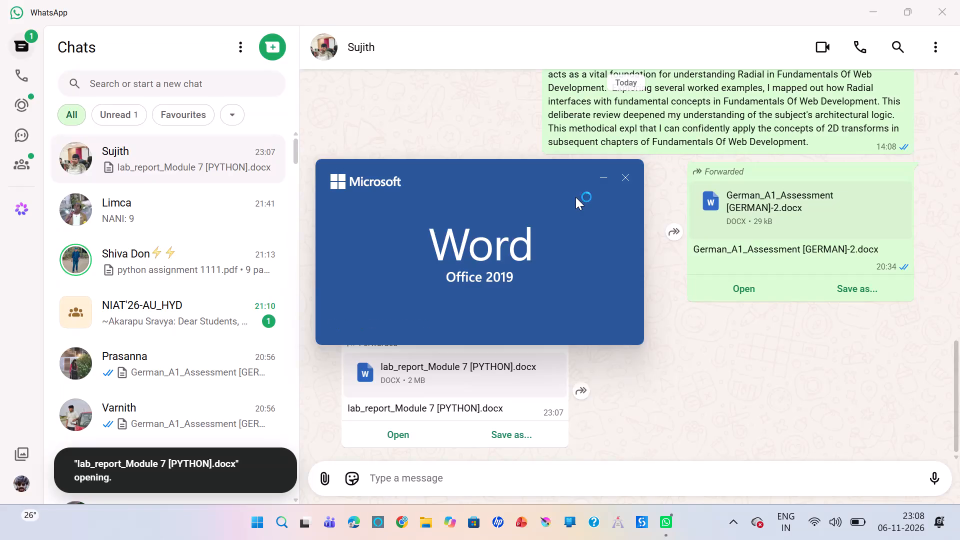
Look through the Module 7 Python lab report, examining its title page, certificate and program sections.
{"action": "scroll", "coordinate": [575, 197], "scroll_direction": "down", "scroll_amount": 1}
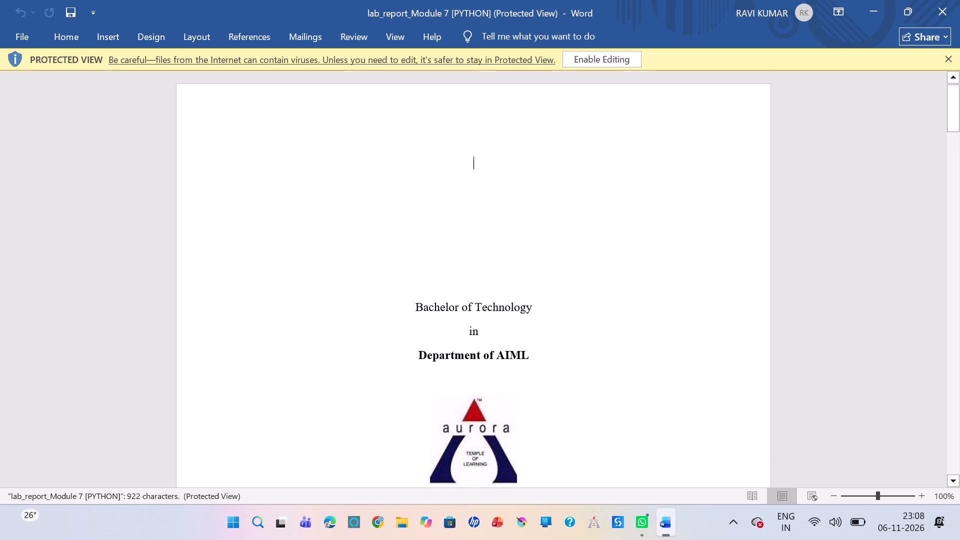
{"action": "scroll", "coordinate": [575, 197], "scroll_direction": "down", "scroll_amount": 8}
{"action": "scroll", "coordinate": [575, 197], "scroll_direction": "up", "scroll_amount": 1}
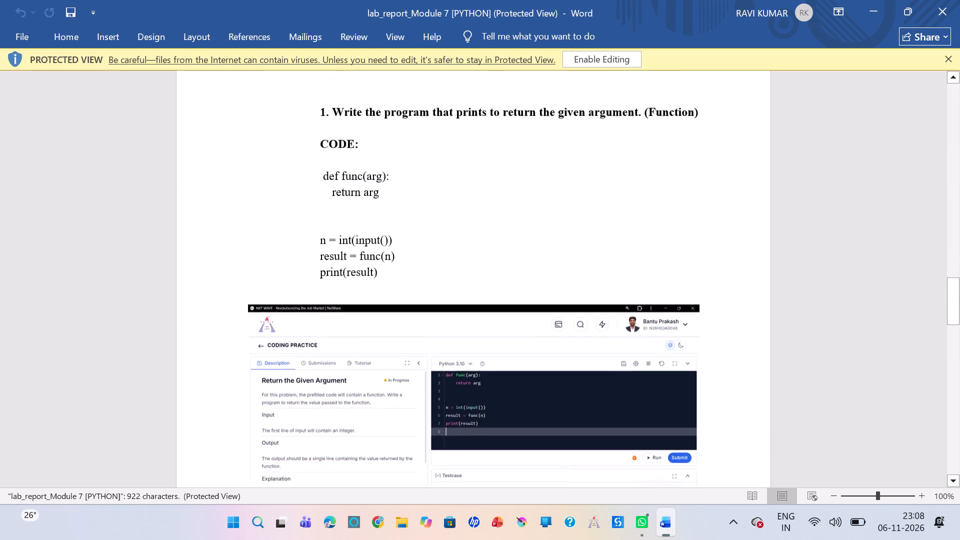
{"action": "scroll", "coordinate": [575, 197], "scroll_direction": "up", "scroll_amount": 6}
{"action": "scroll", "coordinate": [575, 197], "scroll_direction": "down", "scroll_amount": 2}
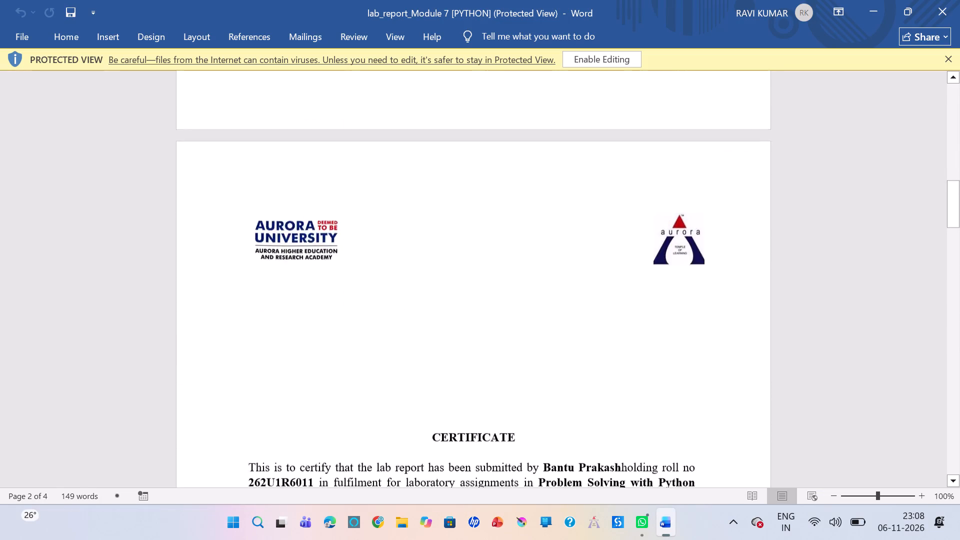
Enable editing of the protected lab report document.
{"action": "left_click", "coordinate": [590, 59]}
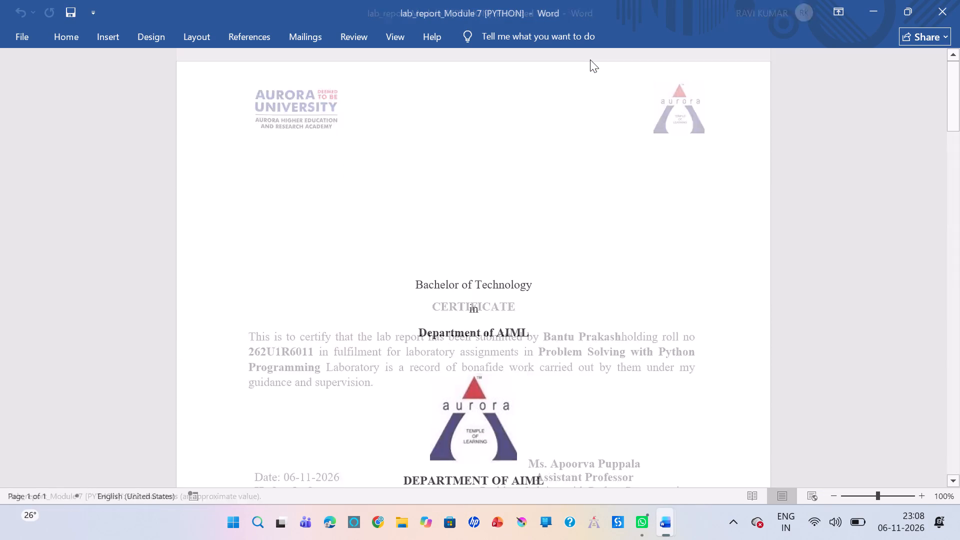
Replace the student name and roll number in the certificate paragraph with the new student's name and roll number.
{"action": "scroll", "coordinate": [590, 59], "scroll_direction": "up", "scroll_amount": 5}
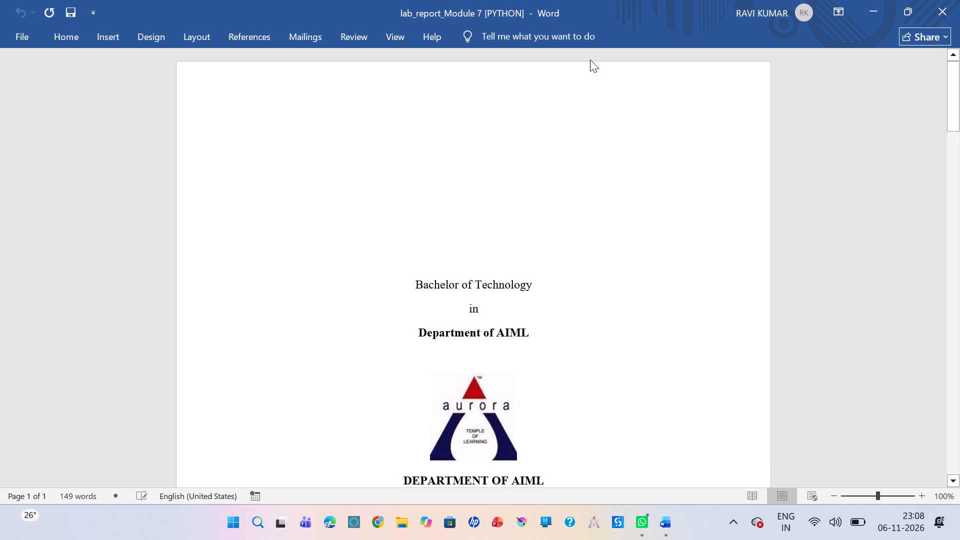
{"action": "scroll", "coordinate": [590, 59], "scroll_direction": "down", "scroll_amount": 6}
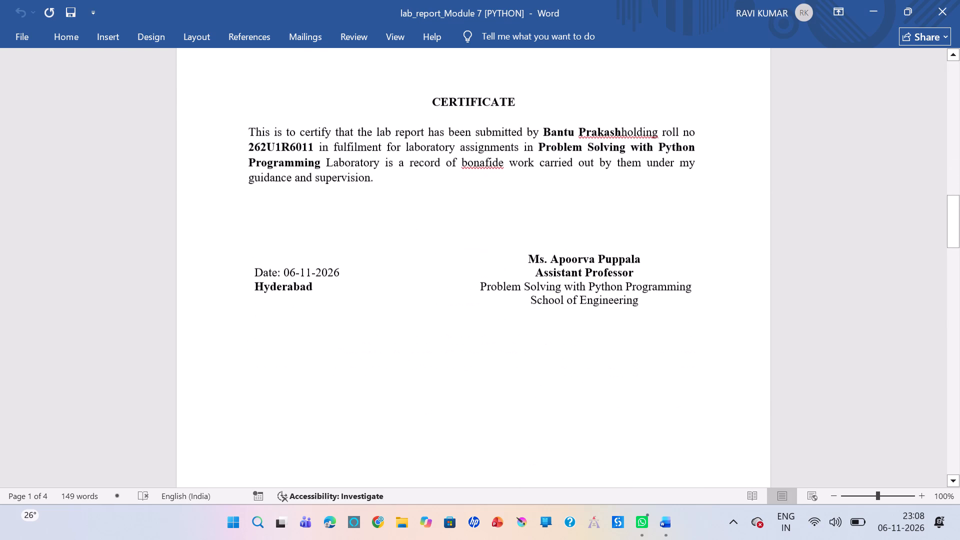
{"action": "left_click", "coordinate": [623, 126]}
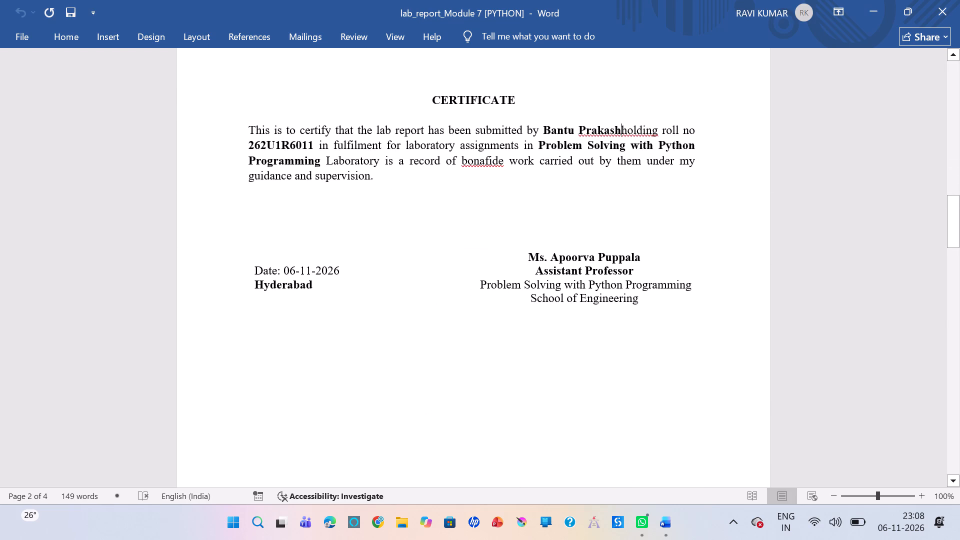
{"action": "key", "text": "BackSpace"}
{"action": "key", "text": "BackSpace"}
{"action": "key", "text": "BackSpace"}
{"action": "key", "text": "BackSpace"}
{"action": "key", "text": "BackSpace"}
{"action": "key", "text": "BackSpace"}
{"action": "key", "text": "BackSpace"}
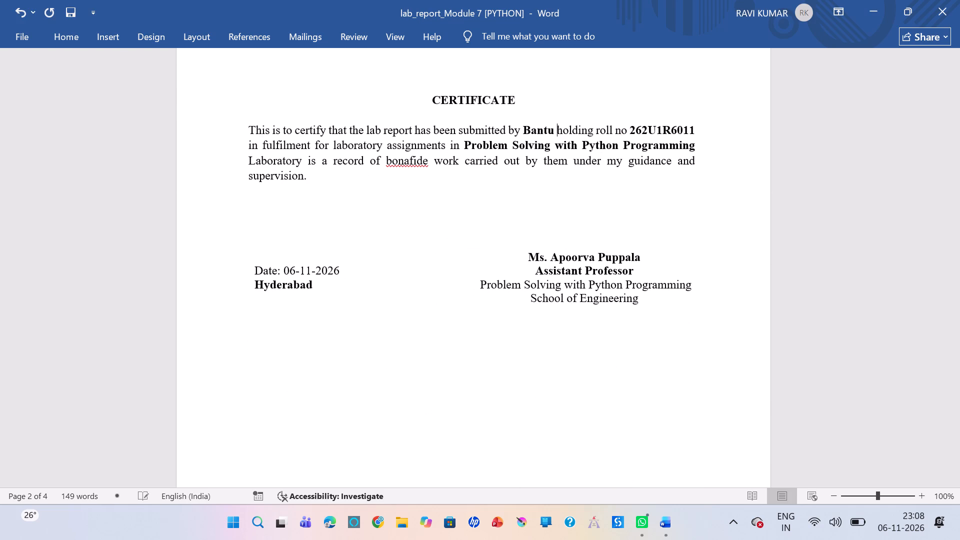
Replace the student name after "submitted by" in the certificate paragraph with the new student's full name in capital letters.
{"action": "key", "text": "BackSpace"}
{"action": "key", "text": "BackSpace"}
{"action": "key", "text": "BackSpace"}
{"action": "key", "text": "BackSpace"}
{"action": "key", "text": "BackSpace"}
{"action": "key", "text": "BackSpace"}
{"action": "key", "text": "BackSpace"}
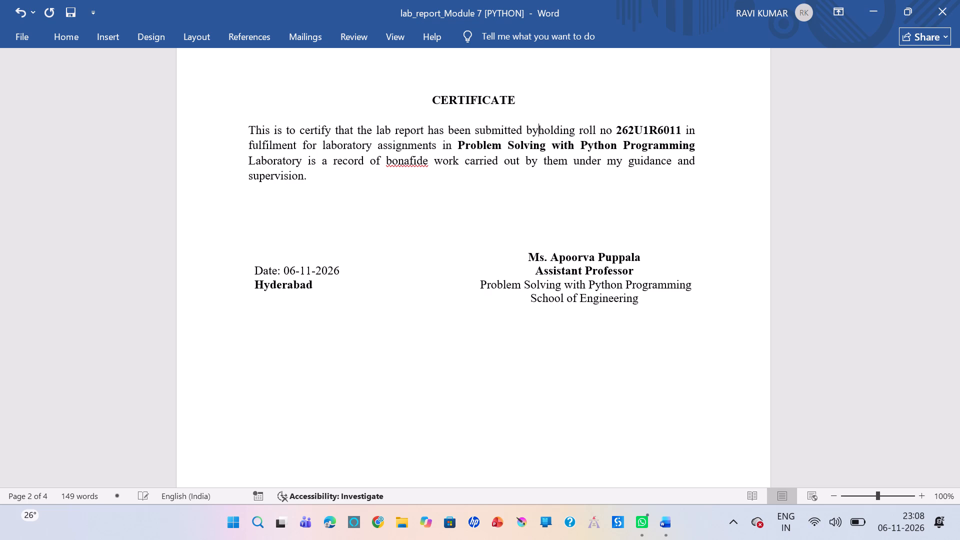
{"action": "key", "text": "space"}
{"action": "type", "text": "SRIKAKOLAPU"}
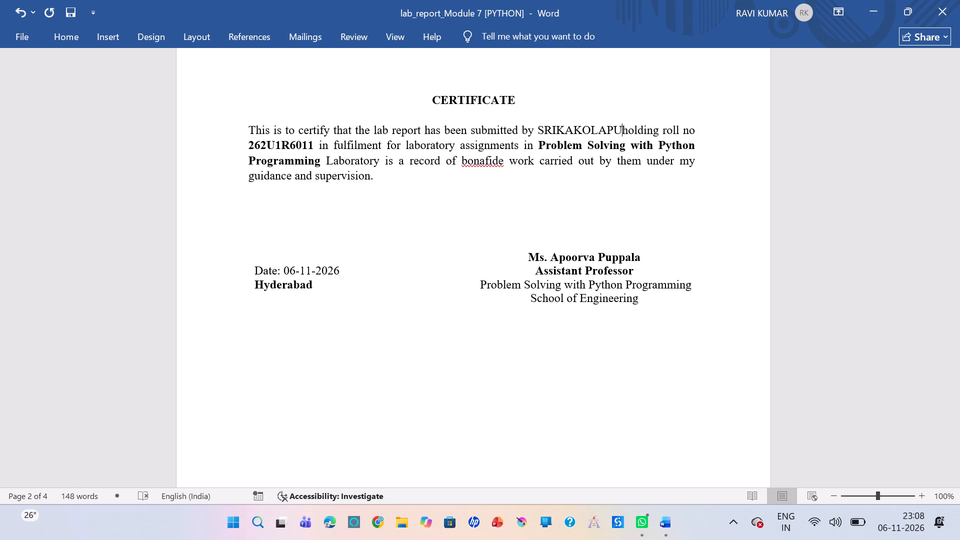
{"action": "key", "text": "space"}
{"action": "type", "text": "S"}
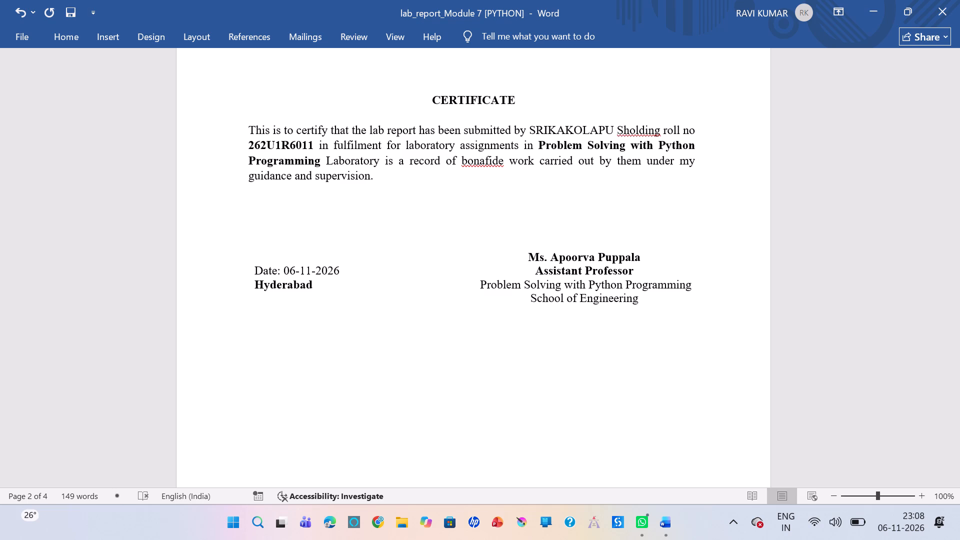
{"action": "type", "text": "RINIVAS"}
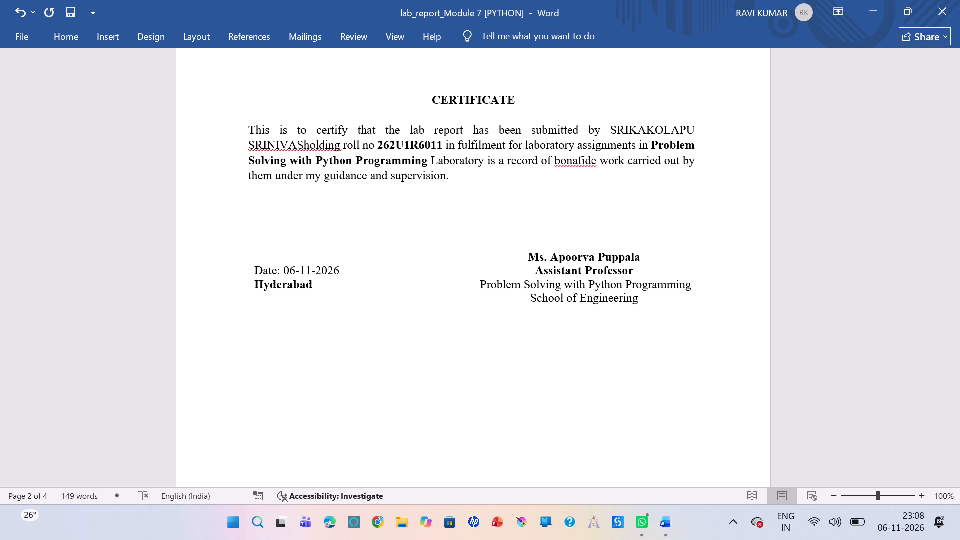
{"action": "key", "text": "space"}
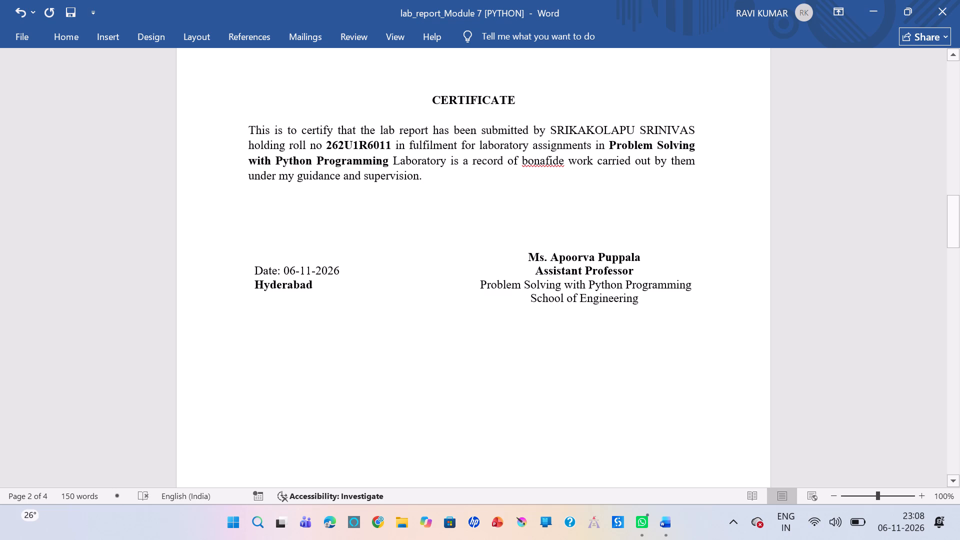
Make the new student's name in the certificate paragraph bold.
{"action": "left_click_drag", "start_coordinate": [549, 132], "coordinate": [688, 110]}
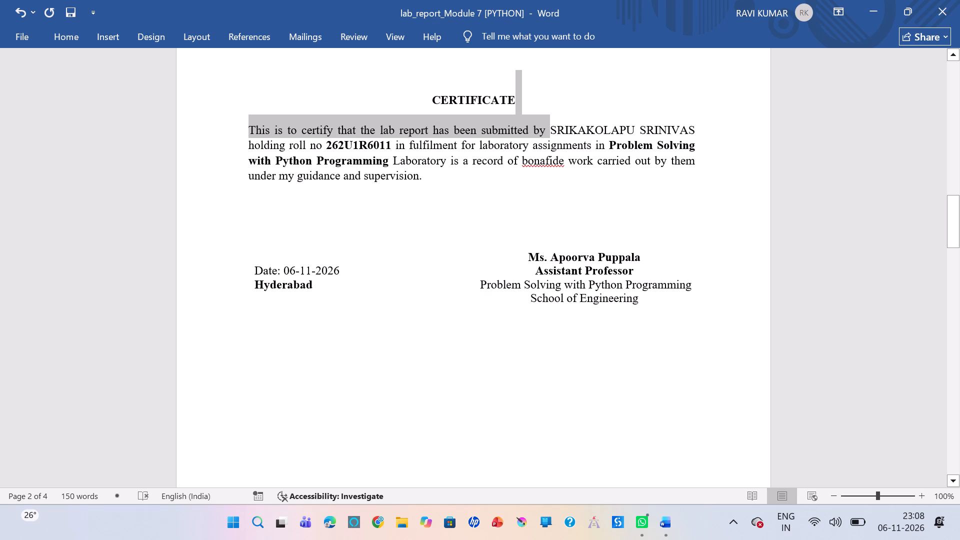
{"action": "left_click_drag", "start_coordinate": [688, 110], "coordinate": [701, 113]}
{"action": "left_click", "coordinate": [658, 106]}
{"action": "left_click", "coordinate": [612, 109]}
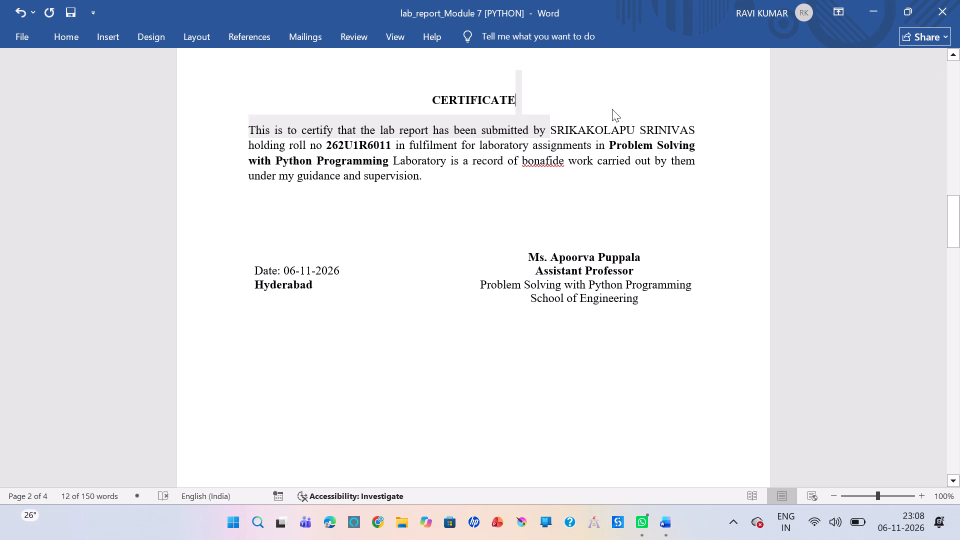
{"action": "left_click_drag", "start_coordinate": [551, 131], "coordinate": [693, 122]}
{"action": "left_click", "coordinate": [695, 97]}
{"action": "left_click", "coordinate": [608, 103]}
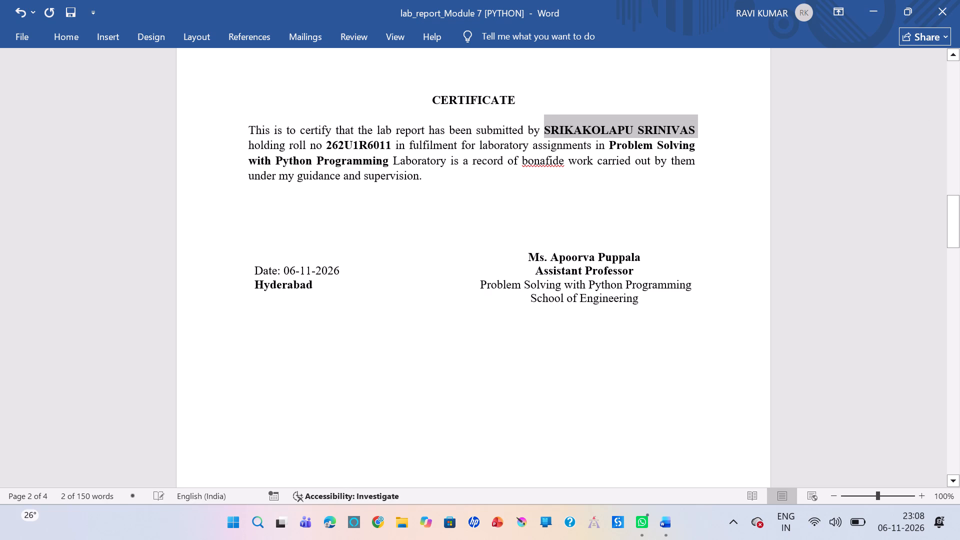
Replace the last three digits of the roll number in the certificate paragraph with those of the new student.
{"action": "left_click", "coordinate": [391, 146]}
{"action": "key", "text": "BackSpace"}
{"action": "key", "text": "BackSpace"}
{"action": "key", "text": "BackSpace"}
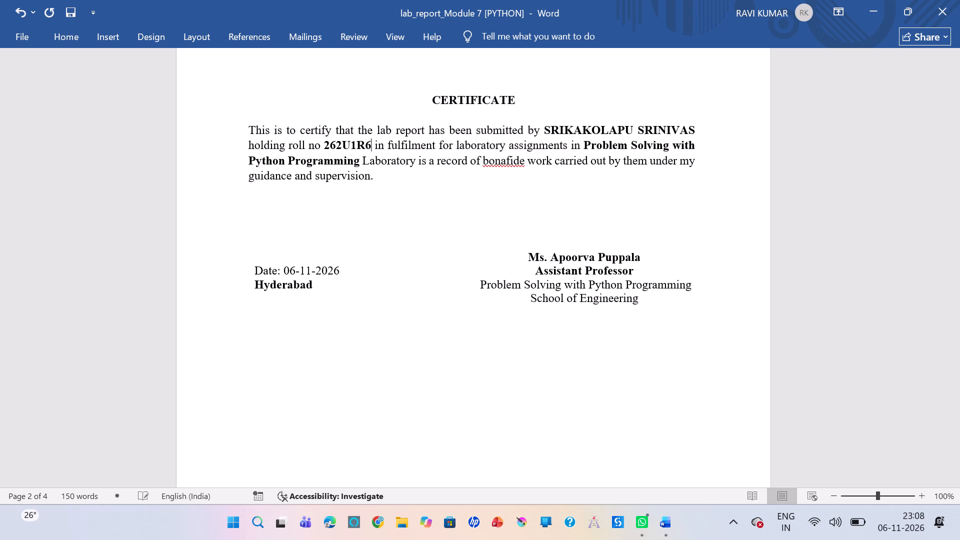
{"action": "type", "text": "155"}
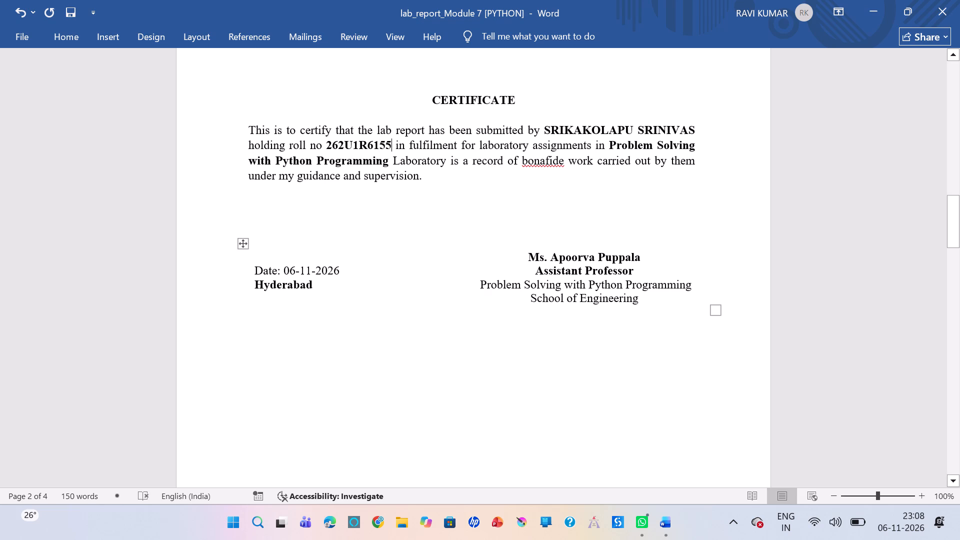
Delete the coding practice screenshot below the first program's code.
{"action": "scroll", "coordinate": [331, 275], "scroll_direction": "down", "scroll_amount": 3}
{"action": "scroll", "coordinate": [331, 275], "scroll_direction": "up", "scroll_amount": 1}
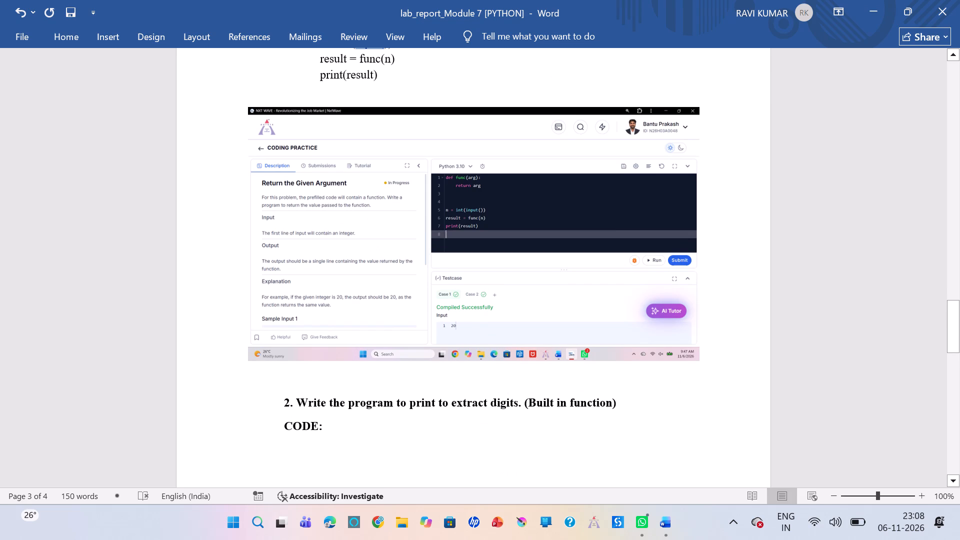
{"action": "double_click", "coordinate": [331, 275]}
{"action": "key", "text": "BackSpace"}
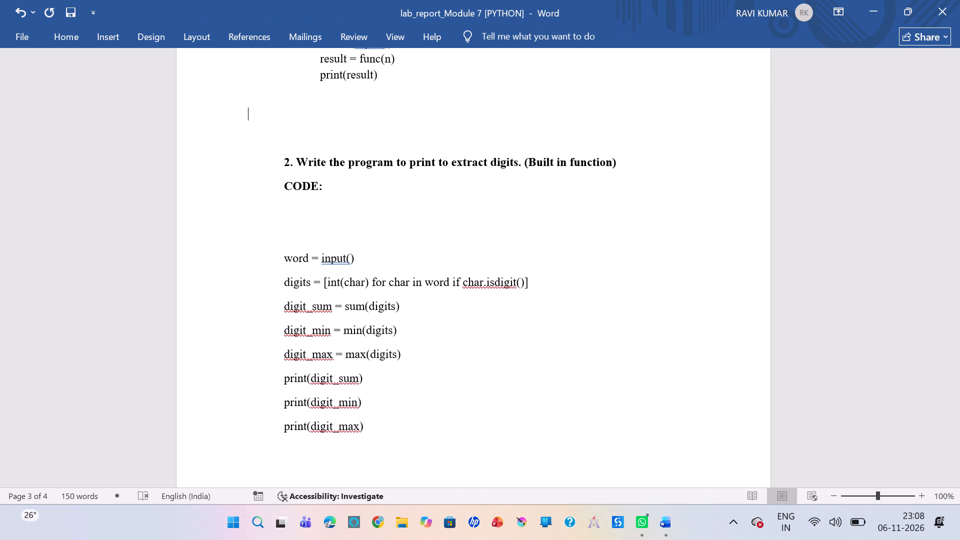
Select the first program's code, from def func(arg) through print(result).
{"action": "scroll", "coordinate": [331, 275], "scroll_direction": "up", "scroll_amount": 1}
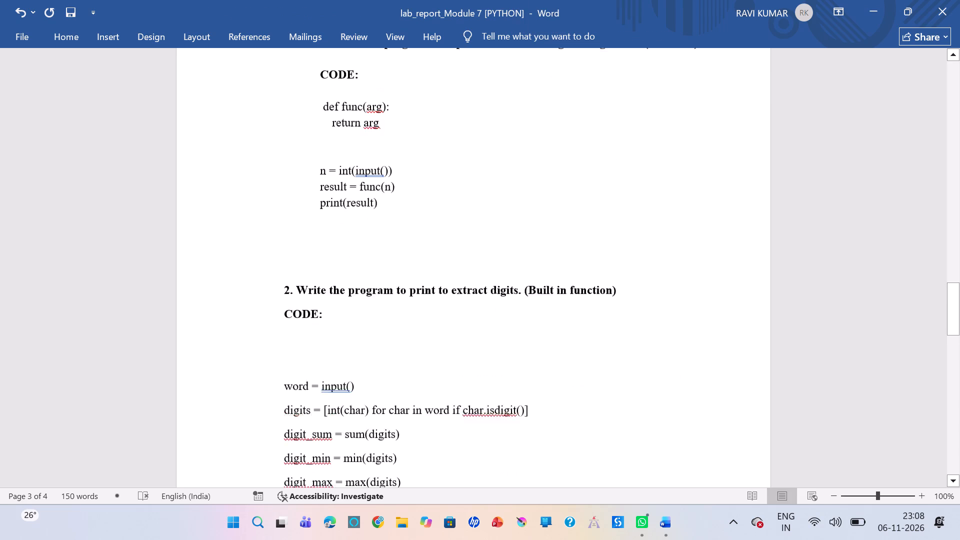
{"action": "scroll", "coordinate": [331, 275], "scroll_direction": "up", "scroll_amount": 1}
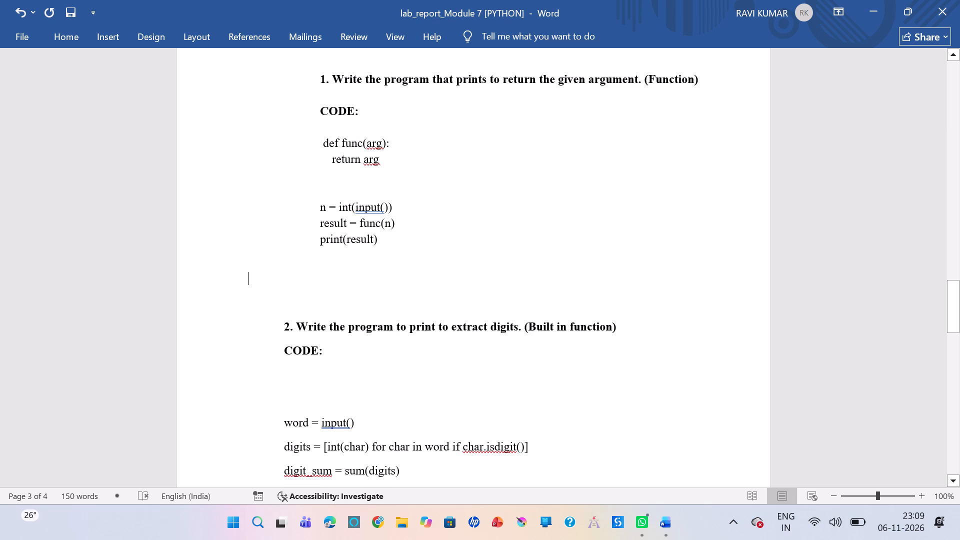
{"action": "left_click_drag", "start_coordinate": [314, 144], "coordinate": [433, 244]}
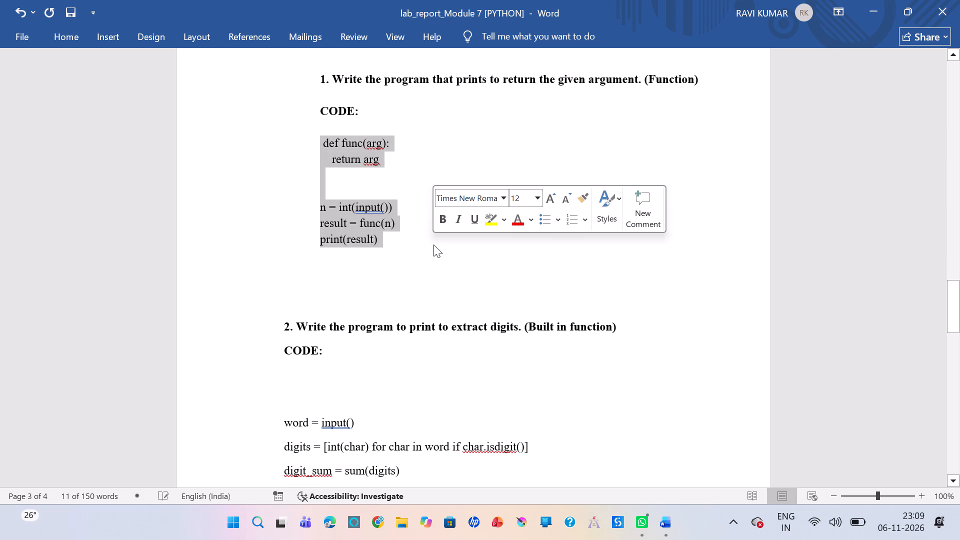
{"action": "left_click", "coordinate": [433, 244]}
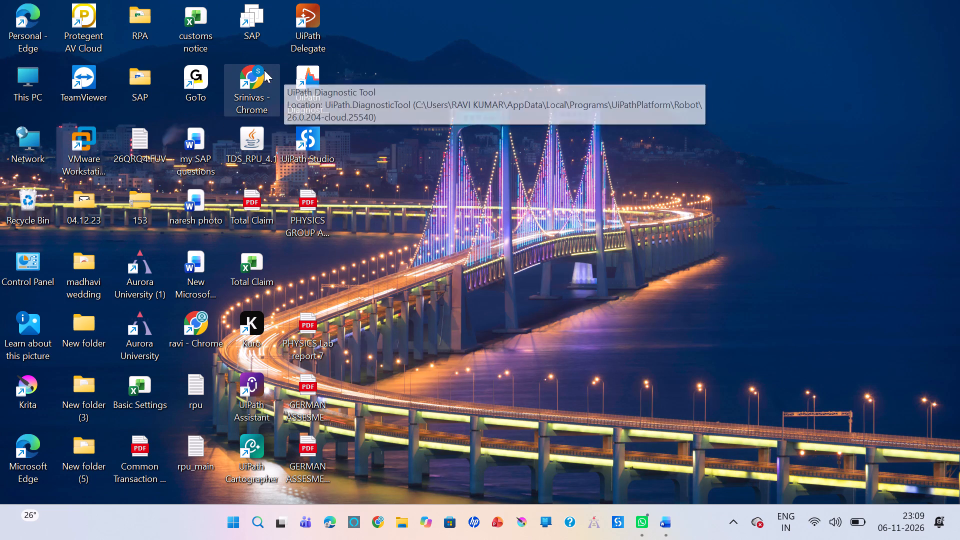
Open the NXTWAVE learning portal in a maximized Chrome window using the Srinivas profile.
{"action": "double_click", "coordinate": [262, 69]}
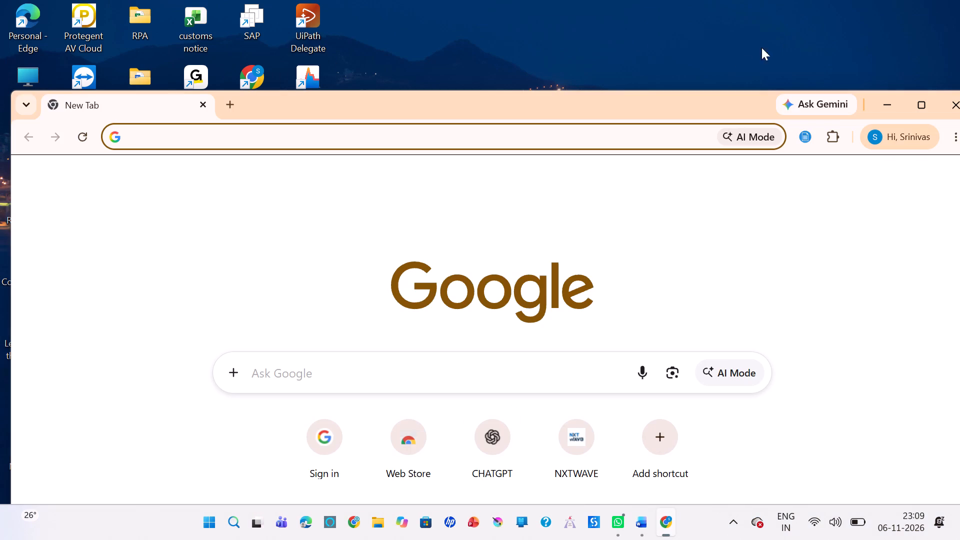
{"action": "left_click", "coordinate": [915, 99]}
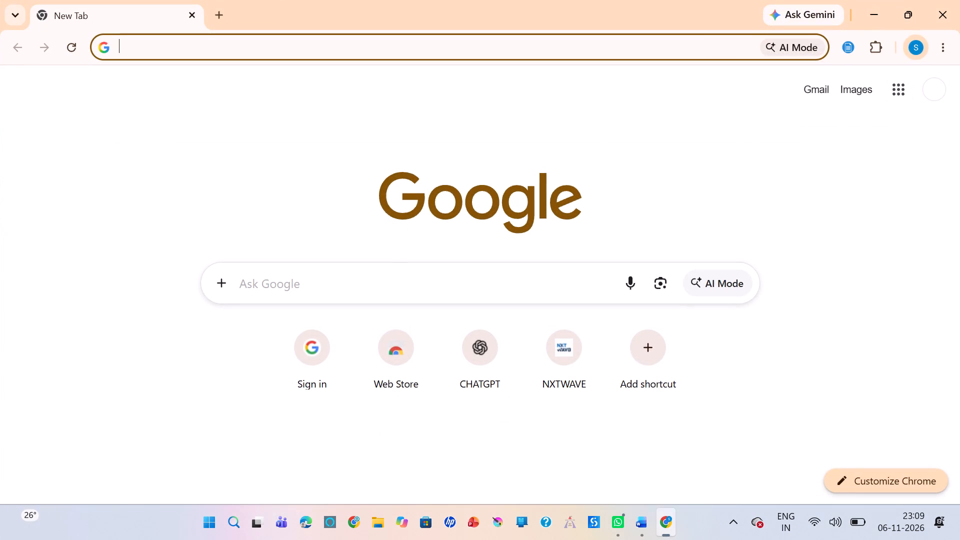
{"action": "left_click", "coordinate": [368, 281]}
{"action": "left_click", "coordinate": [388, 135]}
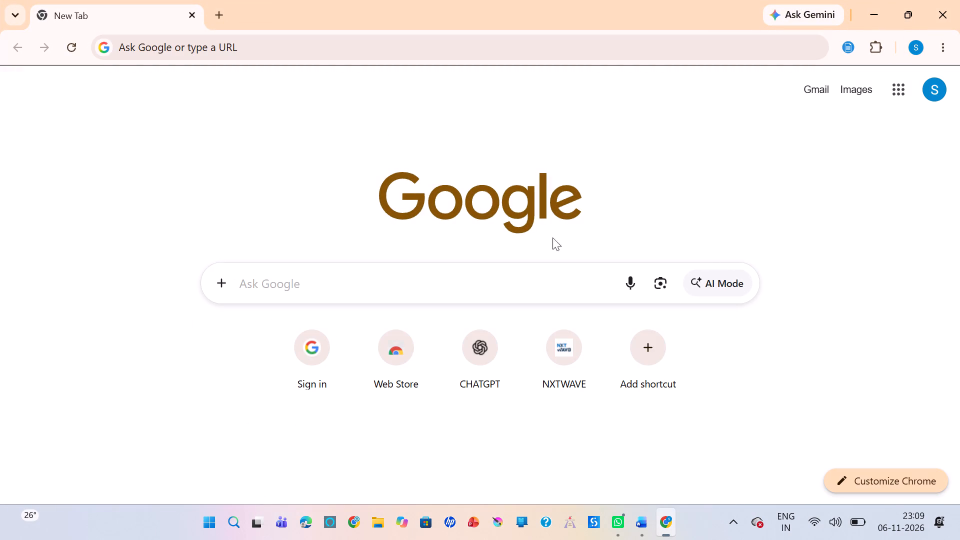
{"action": "left_click", "coordinate": [575, 333]}
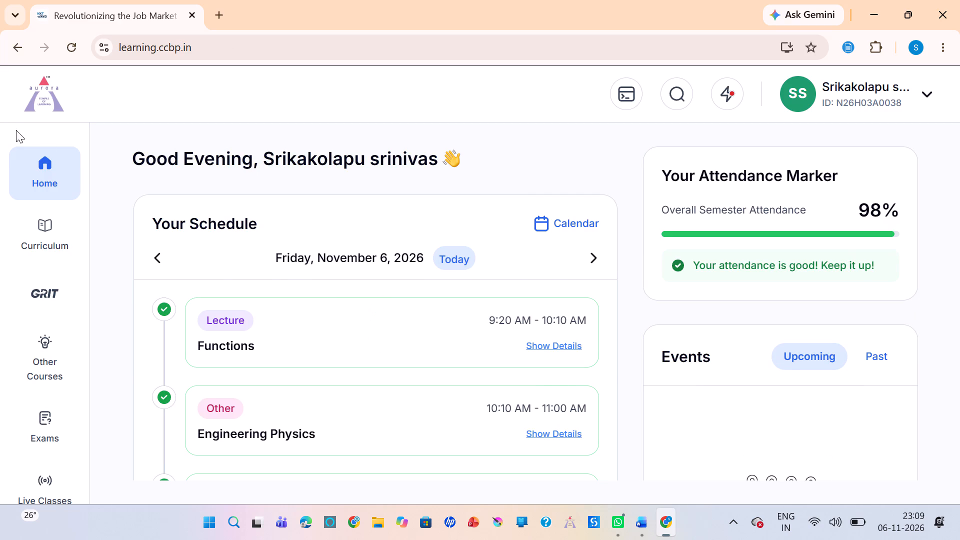
Open the Curriculum page of the learning portal.
{"action": "left_click", "coordinate": [44, 262]}
{"action": "left_click", "coordinate": [43, 234]}
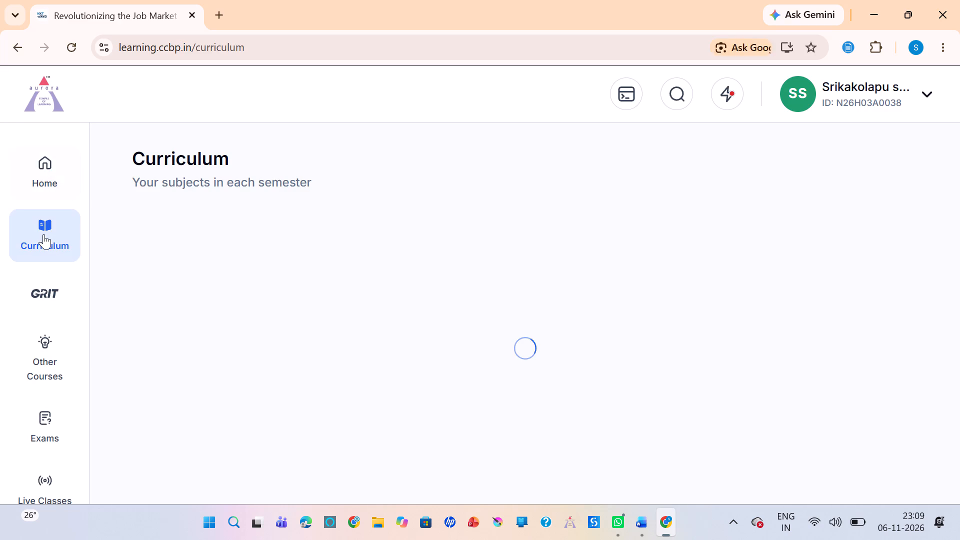
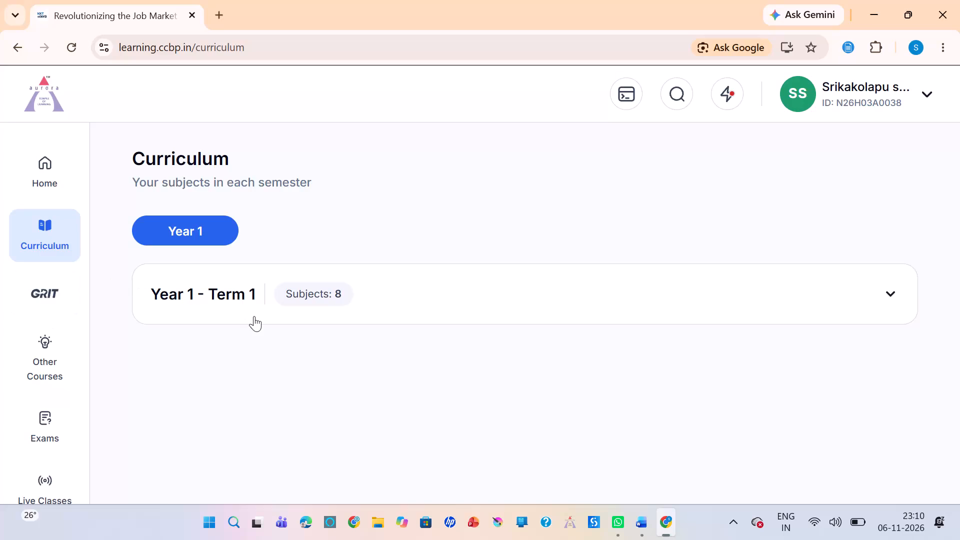
Open the Problem-Solving with Python Programming – 1 course under Year 1 - Term 1, Problem Solving With Python Programming I.
{"action": "left_click", "coordinate": [254, 316]}
{"action": "scroll", "coordinate": [254, 316], "scroll_direction": "down", "scroll_amount": 2}
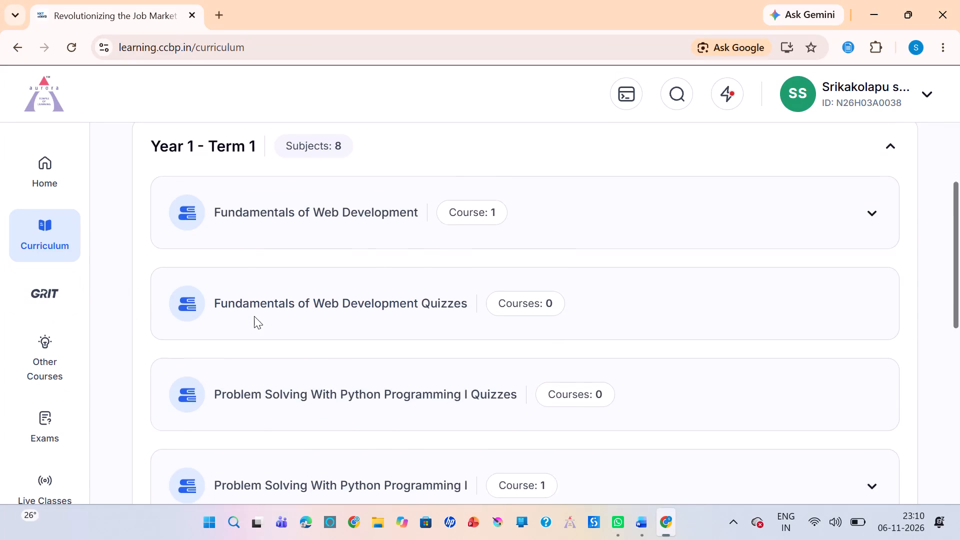
{"action": "scroll", "coordinate": [254, 316], "scroll_direction": "down", "scroll_amount": 1}
{"action": "left_click", "coordinate": [636, 308]}
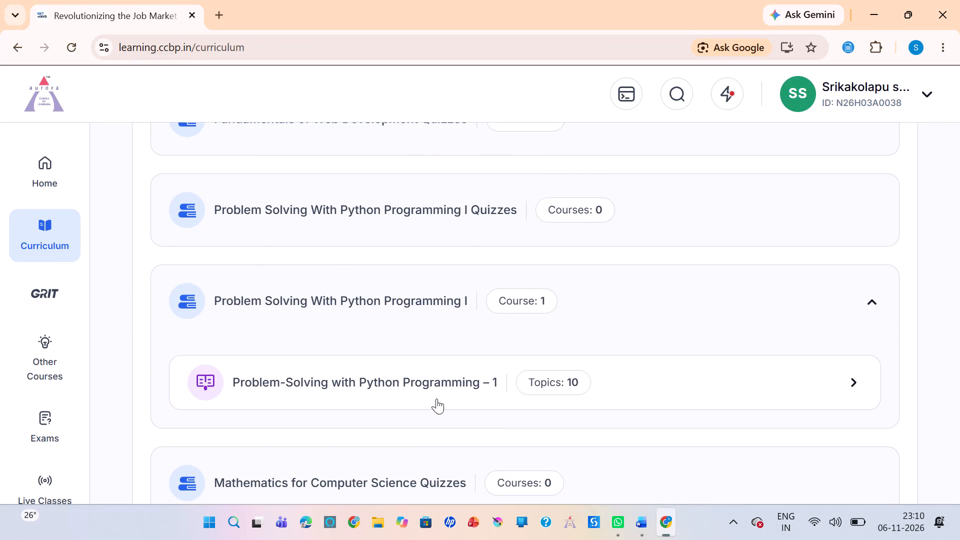
{"action": "left_click", "coordinate": [429, 399]}
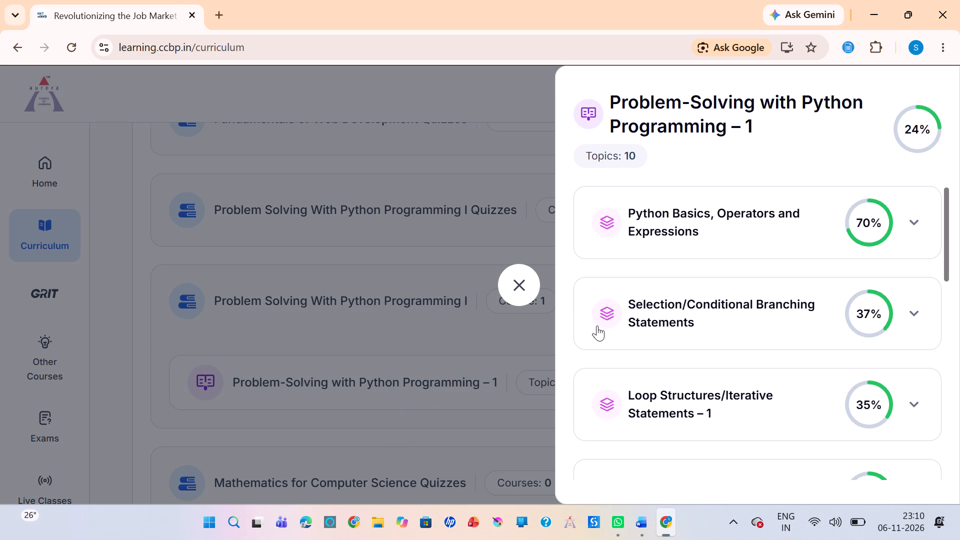
Expand the Functions topic and open its first Coding Practice set.
{"action": "scroll", "coordinate": [737, 408], "scroll_direction": "down", "scroll_amount": 3}
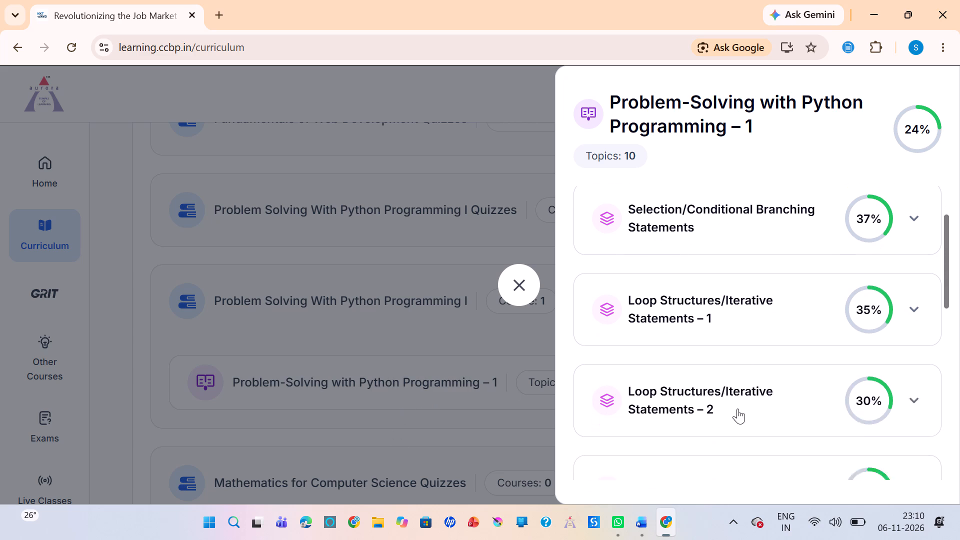
{"action": "scroll", "coordinate": [737, 408], "scroll_direction": "down", "scroll_amount": 2}
{"action": "scroll", "coordinate": [734, 305], "scroll_direction": "up", "scroll_amount": 2}
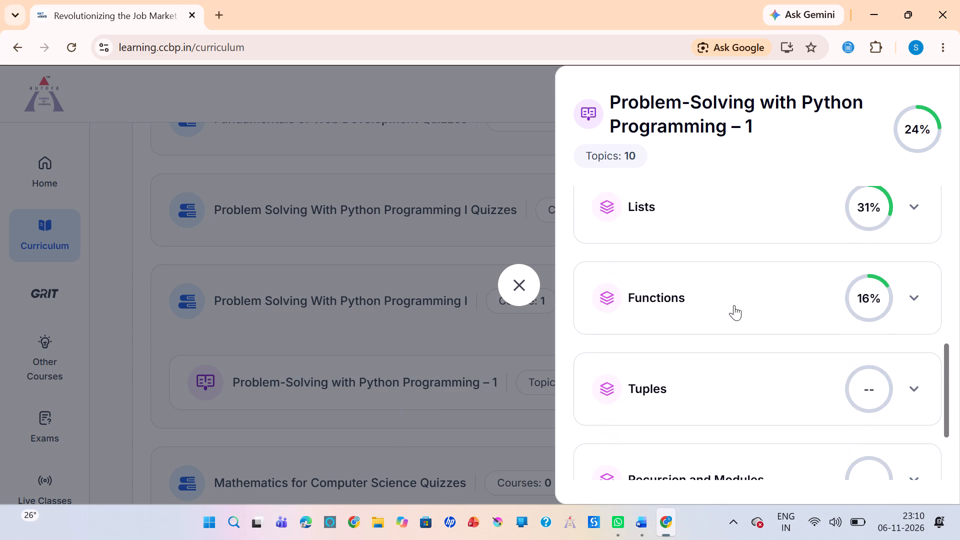
{"action": "left_click", "coordinate": [775, 304]}
{"action": "scroll", "coordinate": [731, 367], "scroll_direction": "down", "scroll_amount": 3}
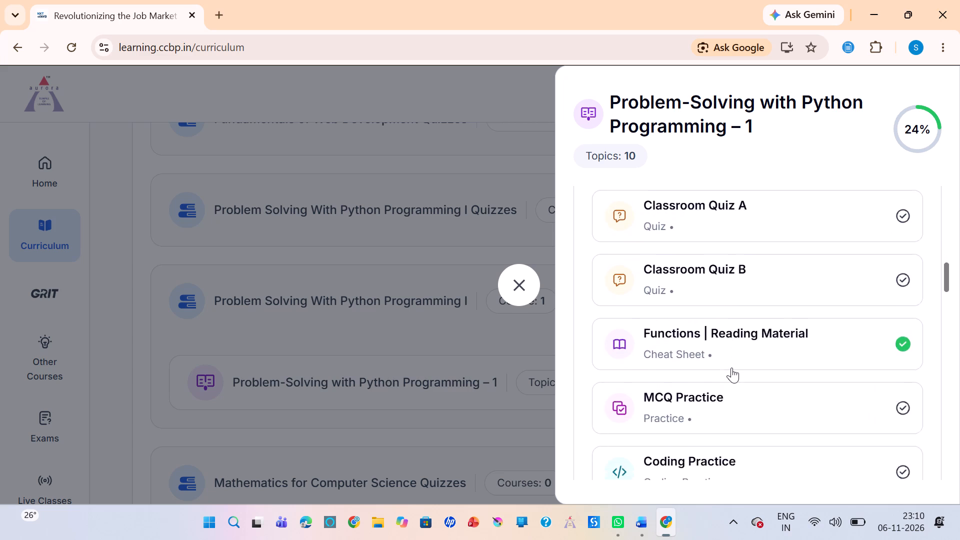
{"action": "scroll", "coordinate": [731, 367], "scroll_direction": "down", "scroll_amount": 1}
{"action": "left_click", "coordinate": [729, 354]}
{"action": "left_click", "coordinate": [726, 341]}
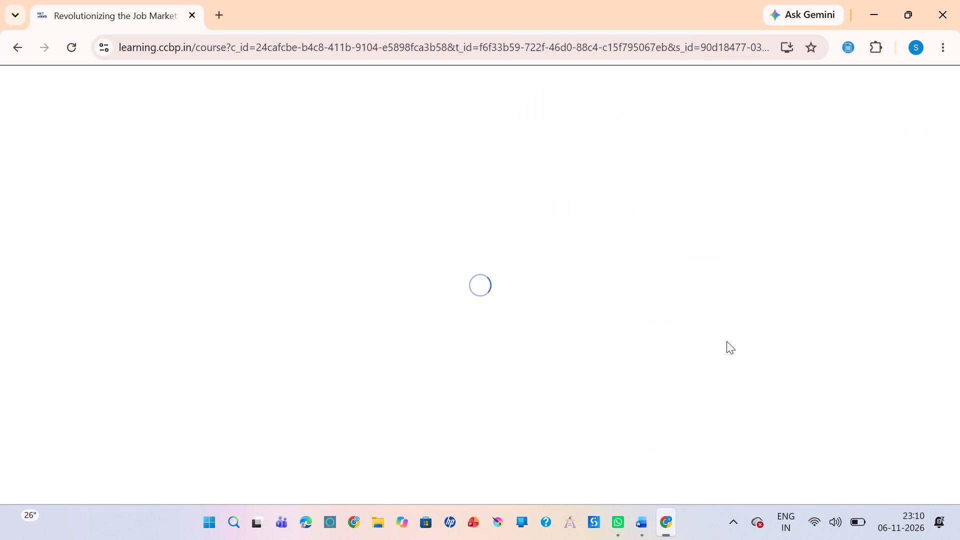
Examine the question lists of all the Coding Practice sets in the Functions topic for the report's programs.
{"action": "scroll", "coordinate": [479, 276], "scroll_direction": "down", "scroll_amount": 5}
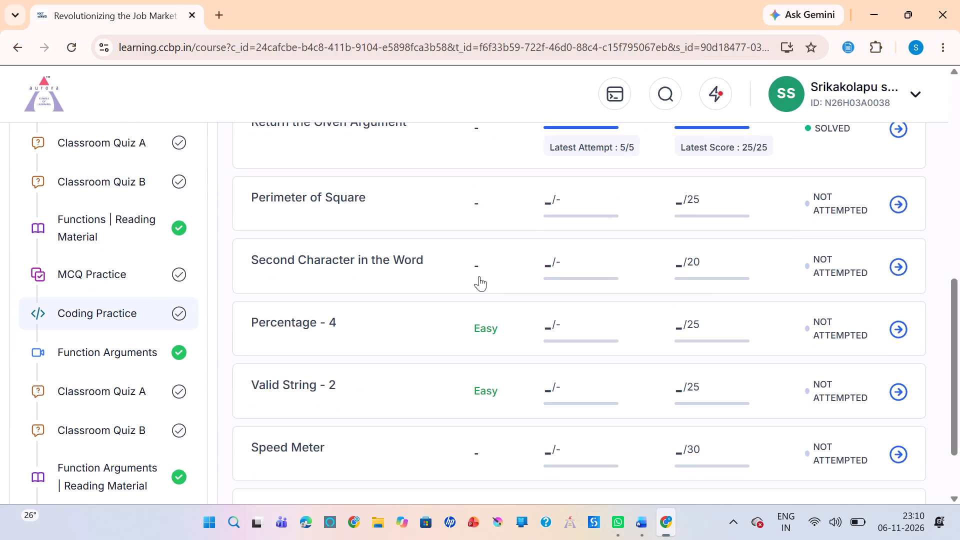
{"action": "scroll", "coordinate": [479, 276], "scroll_direction": "up", "scroll_amount": 7}
{"action": "scroll", "coordinate": [479, 276], "scroll_direction": "down", "scroll_amount": 6}
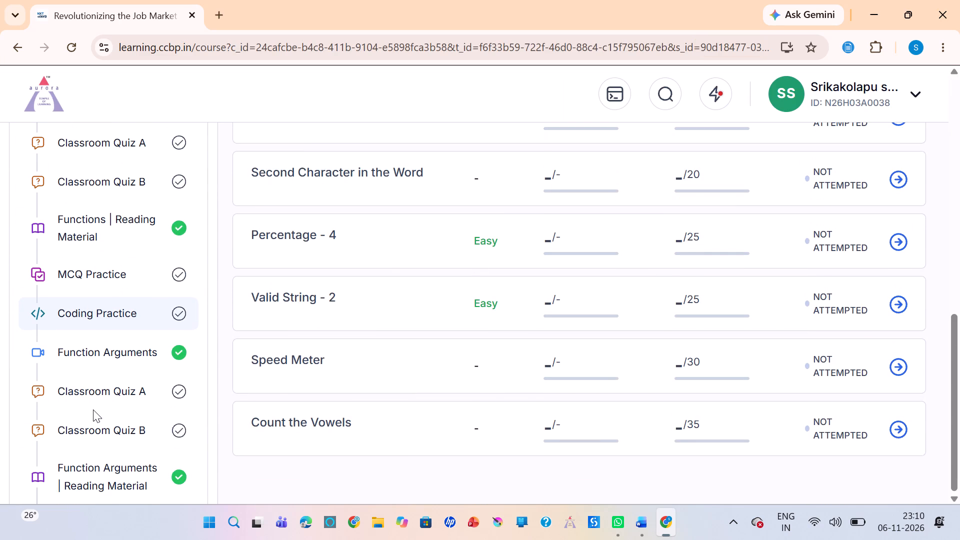
{"action": "scroll", "coordinate": [100, 442], "scroll_direction": "down", "scroll_amount": 3}
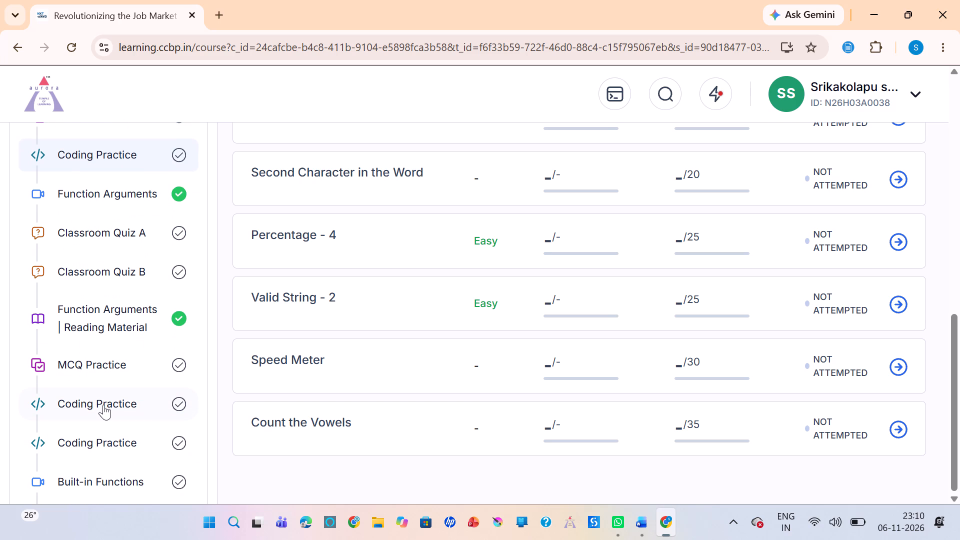
{"action": "left_click", "coordinate": [103, 404]}
{"action": "scroll", "coordinate": [439, 315], "scroll_direction": "down", "scroll_amount": 3}
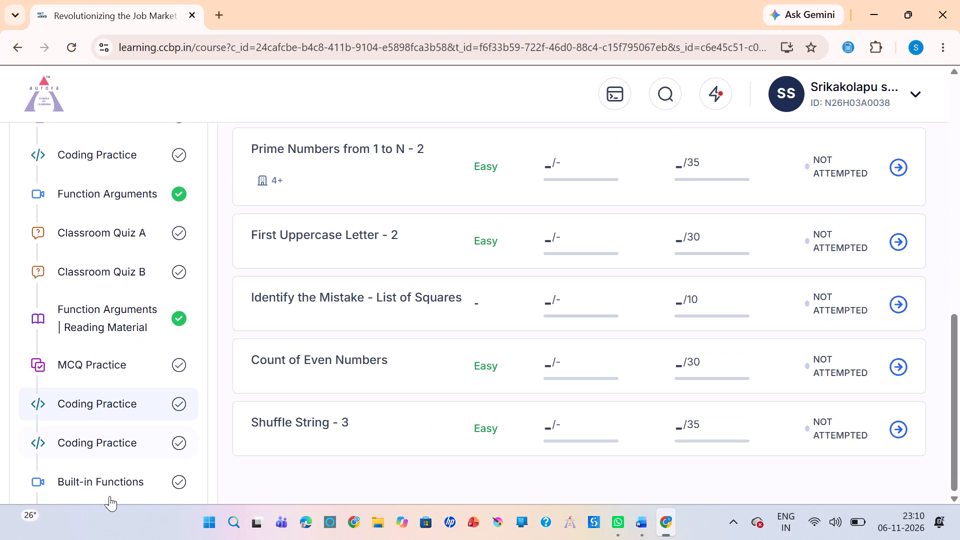
{"action": "left_click", "coordinate": [93, 452]}
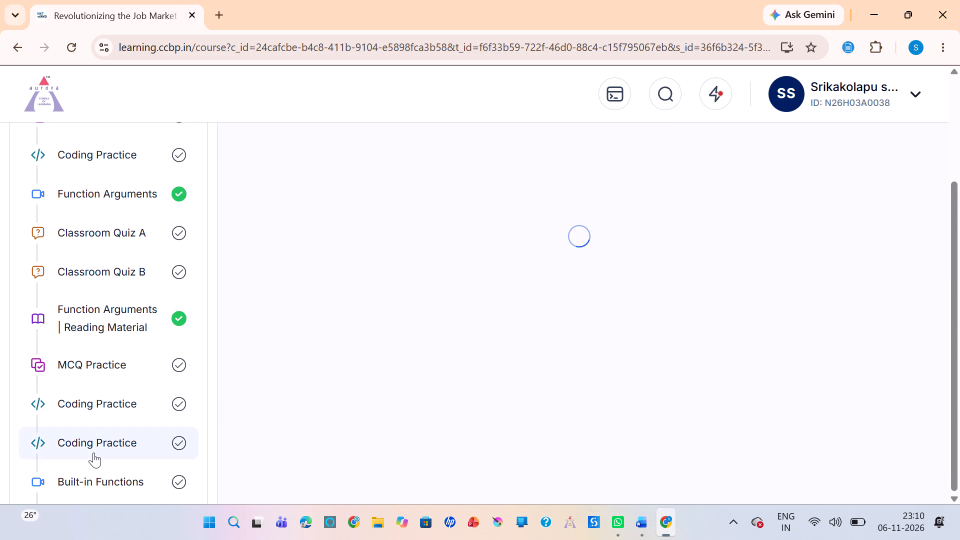
{"action": "scroll", "coordinate": [422, 365], "scroll_direction": "down", "scroll_amount": 5}
{"action": "scroll", "coordinate": [422, 365], "scroll_direction": "up", "scroll_amount": 5}
{"action": "scroll", "coordinate": [422, 365], "scroll_direction": "down", "scroll_amount": 4}
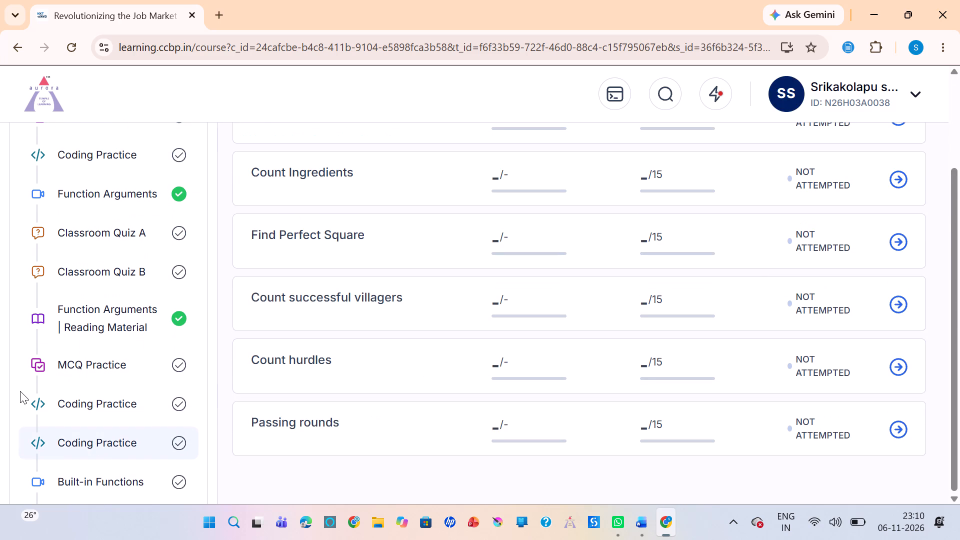
{"action": "scroll", "coordinate": [20, 391], "scroll_direction": "down", "scroll_amount": 3}
{"action": "left_click", "coordinate": [101, 483]}
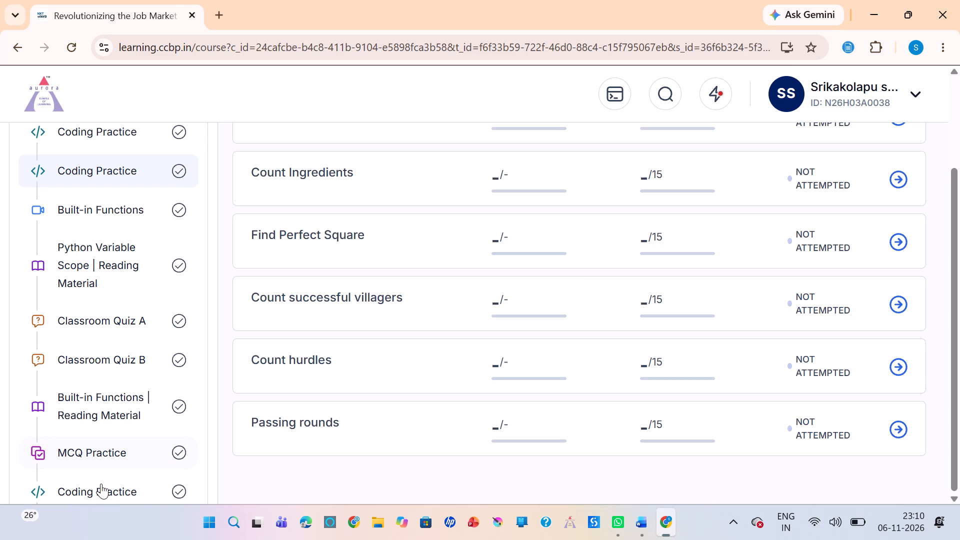
{"action": "scroll", "coordinate": [371, 294], "scroll_direction": "up", "scroll_amount": 2}
{"action": "scroll", "coordinate": [371, 294], "scroll_direction": "down", "scroll_amount": 3}
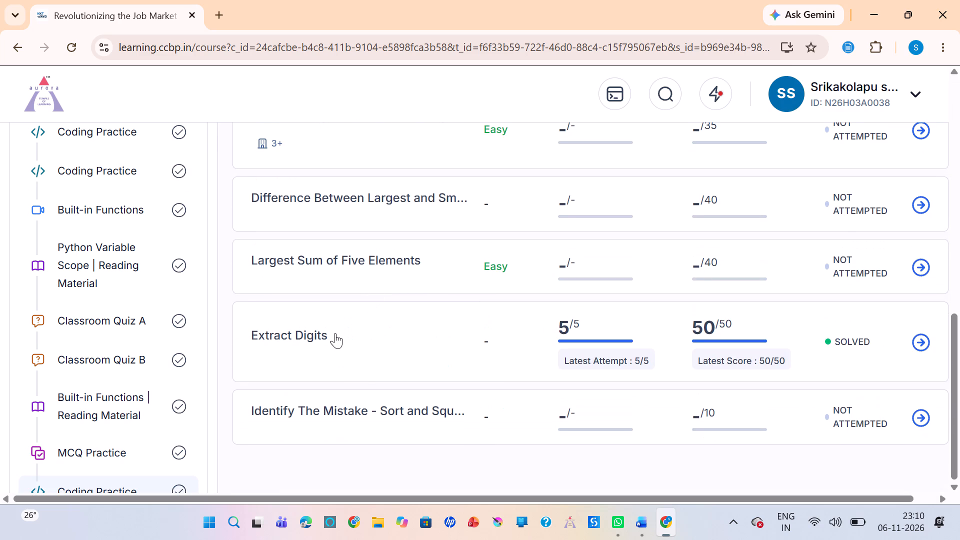
{"action": "scroll", "coordinate": [335, 333], "scroll_direction": "down", "scroll_amount": 1}
{"action": "scroll", "coordinate": [86, 285], "scroll_direction": "down", "scroll_amount": 1}
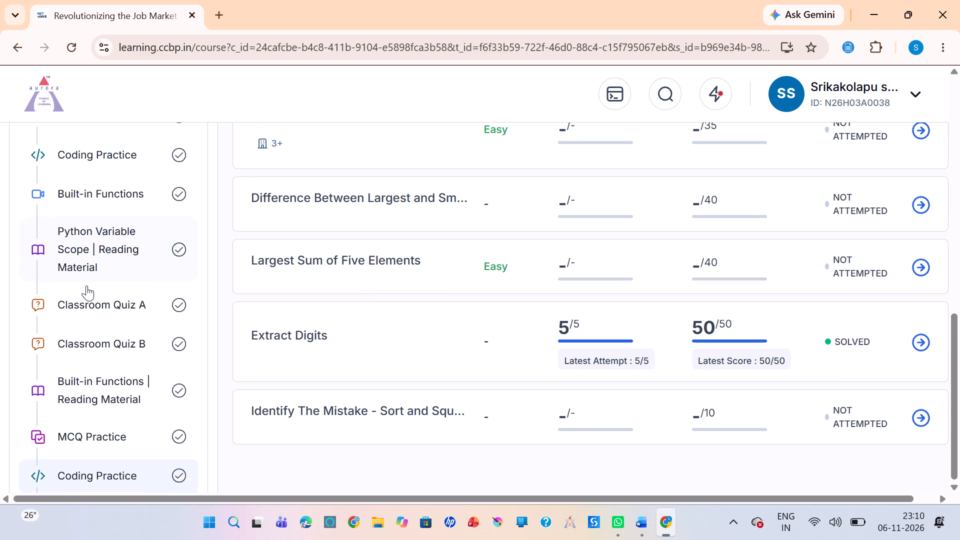
{"action": "scroll", "coordinate": [86, 285], "scroll_direction": "down", "scroll_amount": 3}
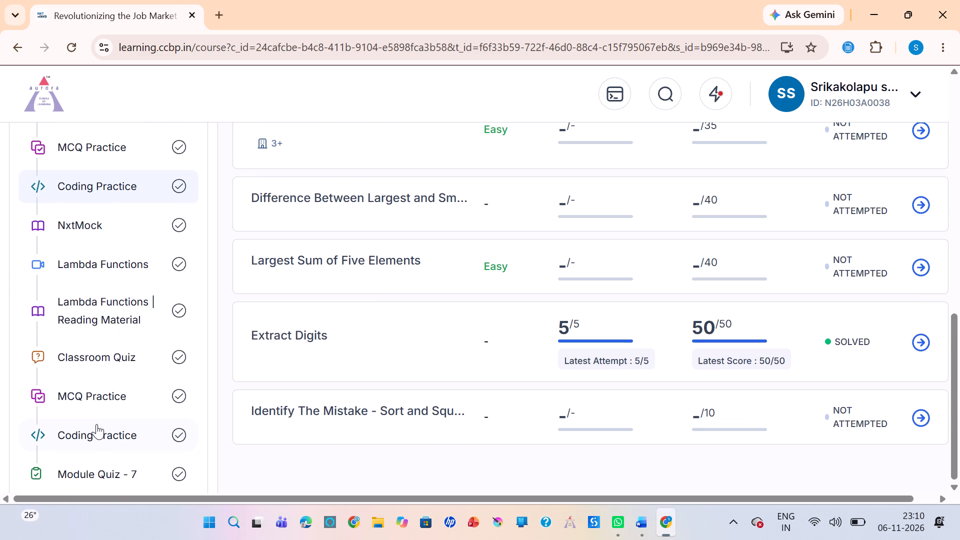
{"action": "left_click", "coordinate": [96, 424]}
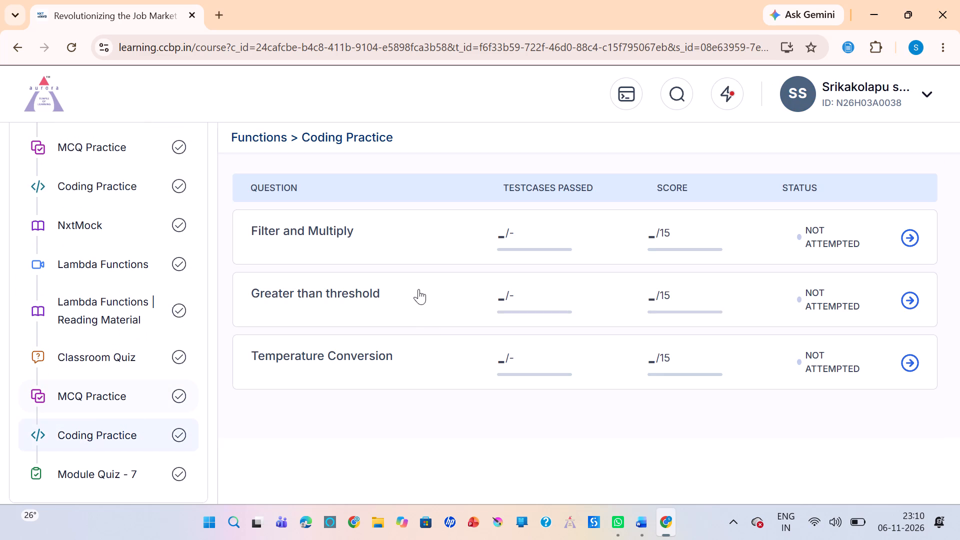
{"action": "scroll", "coordinate": [6, 393], "scroll_direction": "down", "scroll_amount": 2}
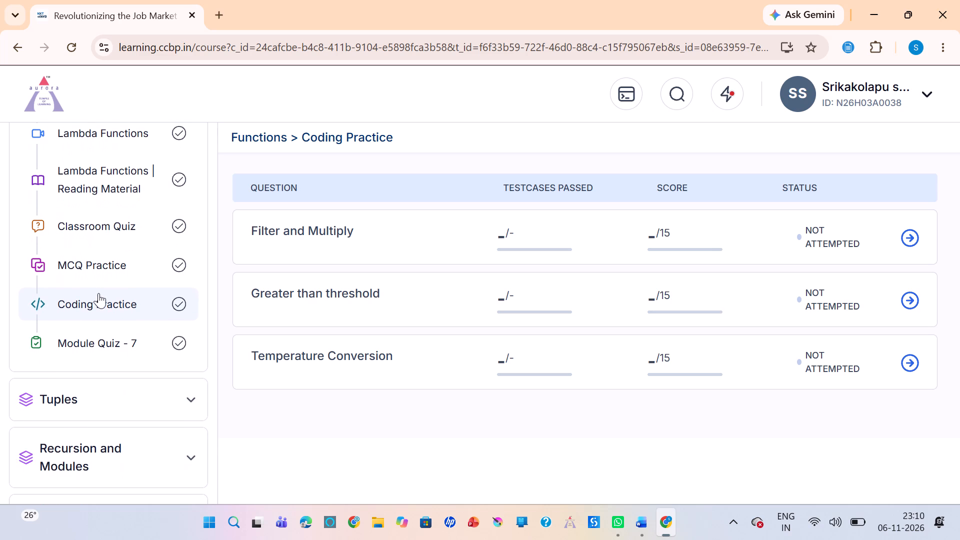
Open the Return the Given Argument question from the first Coding Practice set of the Functions topic.
{"action": "scroll", "coordinate": [104, 337], "scroll_direction": "up", "scroll_amount": 5}
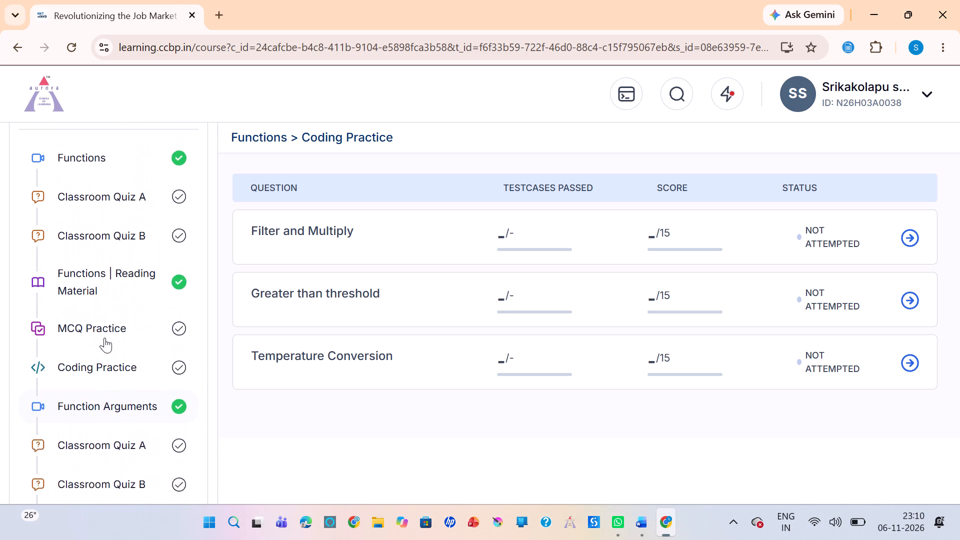
{"action": "scroll", "coordinate": [104, 337], "scroll_direction": "up", "scroll_amount": 2}
{"action": "scroll", "coordinate": [104, 337], "scroll_direction": "down", "scroll_amount": 2}
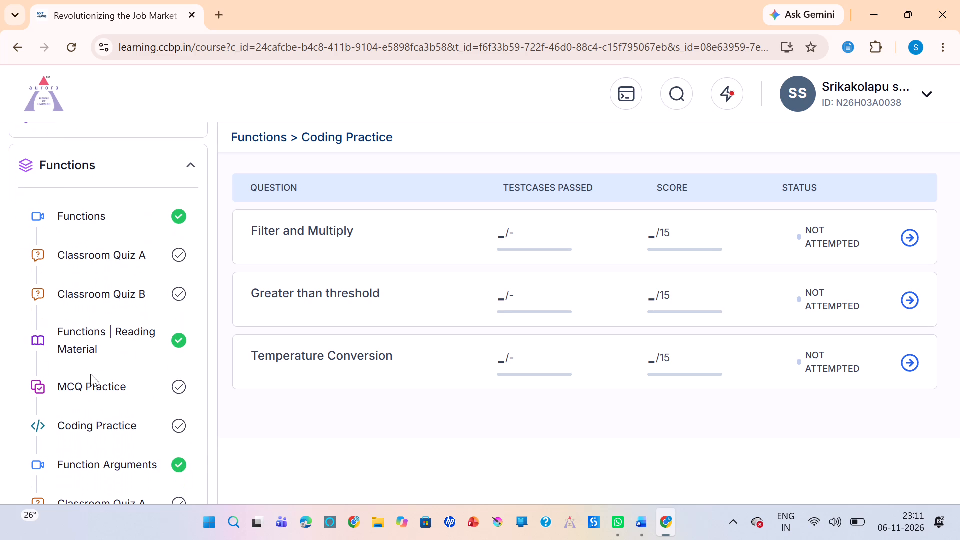
{"action": "left_click", "coordinate": [86, 416]}
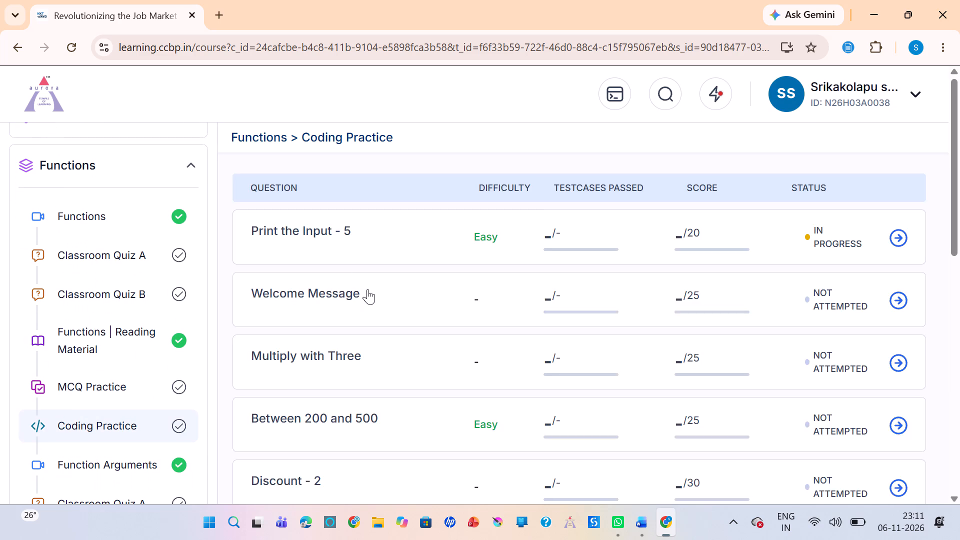
{"action": "scroll", "coordinate": [367, 289], "scroll_direction": "down", "scroll_amount": 5}
{"action": "scroll", "coordinate": [367, 289], "scroll_direction": "up", "scroll_amount": 3}
{"action": "left_click", "coordinate": [352, 253]}
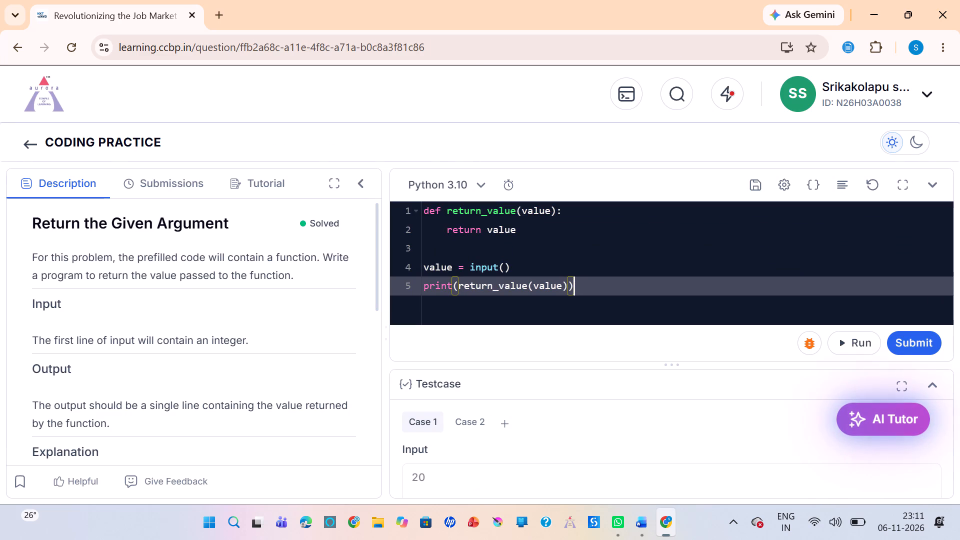
Run the Return the Given Argument code and submit it.
{"action": "left_click", "coordinate": [848, 345]}
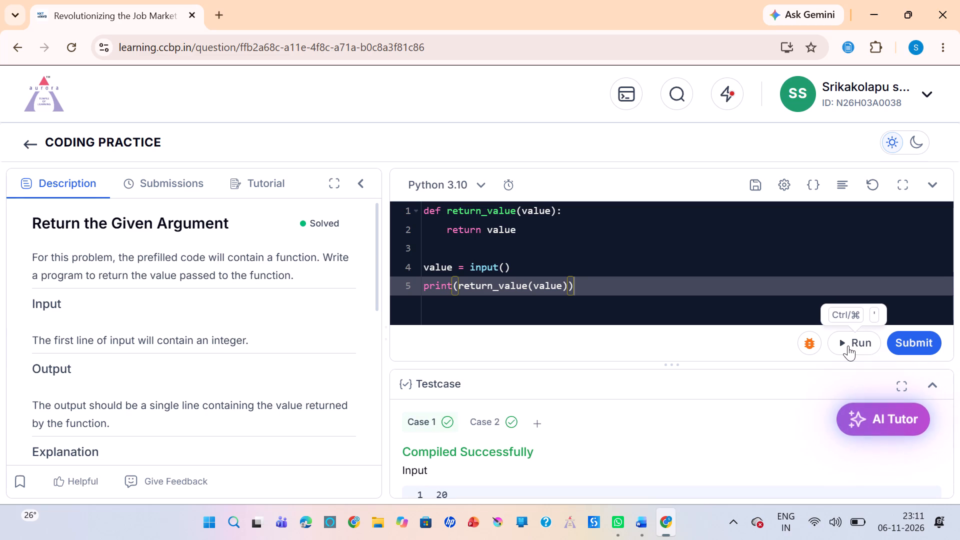
{"action": "left_click", "coordinate": [923, 341]}
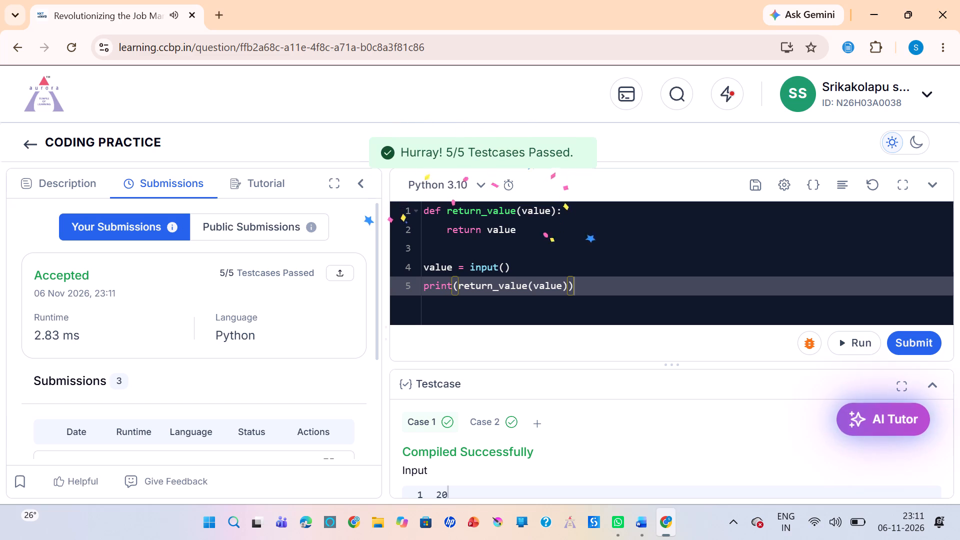
Copy the entire return_value program from the code editor.
{"action": "left_click", "coordinate": [681, 273]}
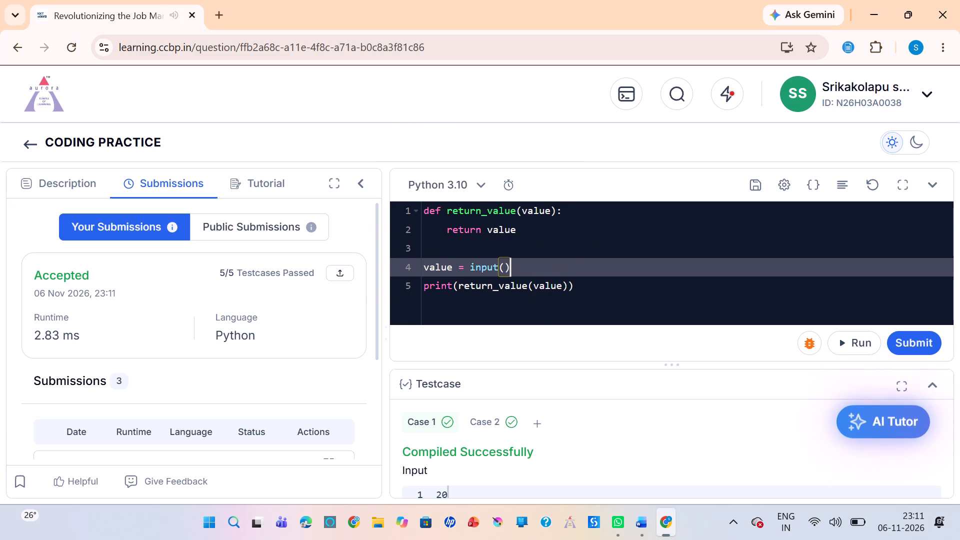
{"action": "key", "text": "ctrl+a"}
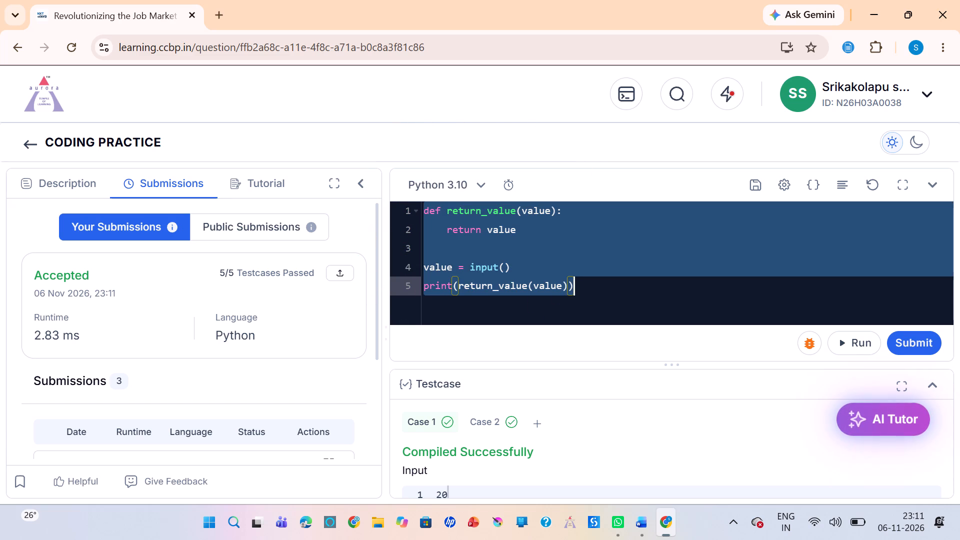
{"action": "key", "text": "ctrl+c"}
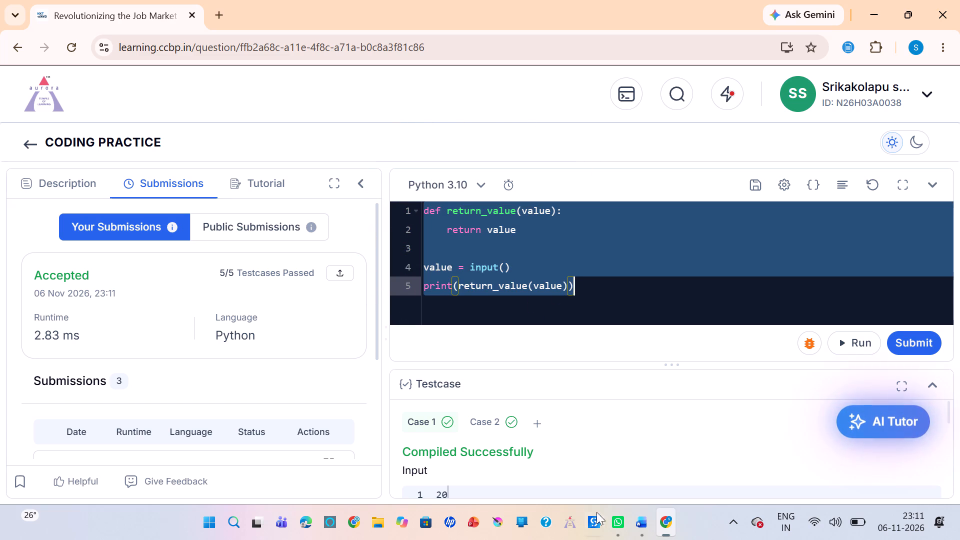
In the Word lab report, replace the first program's code with the copied return_value program, starting on a new line under CODE:.
{"action": "left_click", "coordinate": [635, 526]}
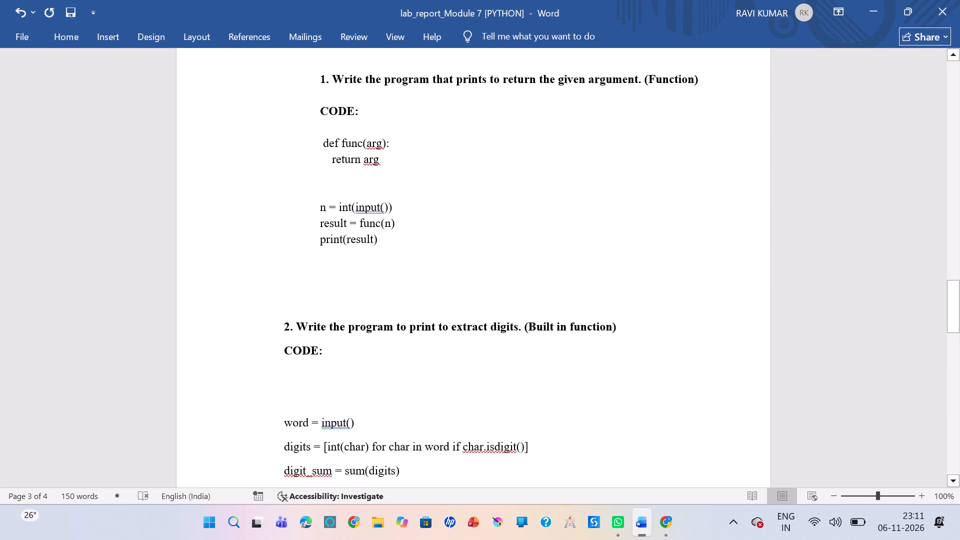
{"action": "scroll", "coordinate": [377, 263], "scroll_direction": "down", "scroll_amount": 1}
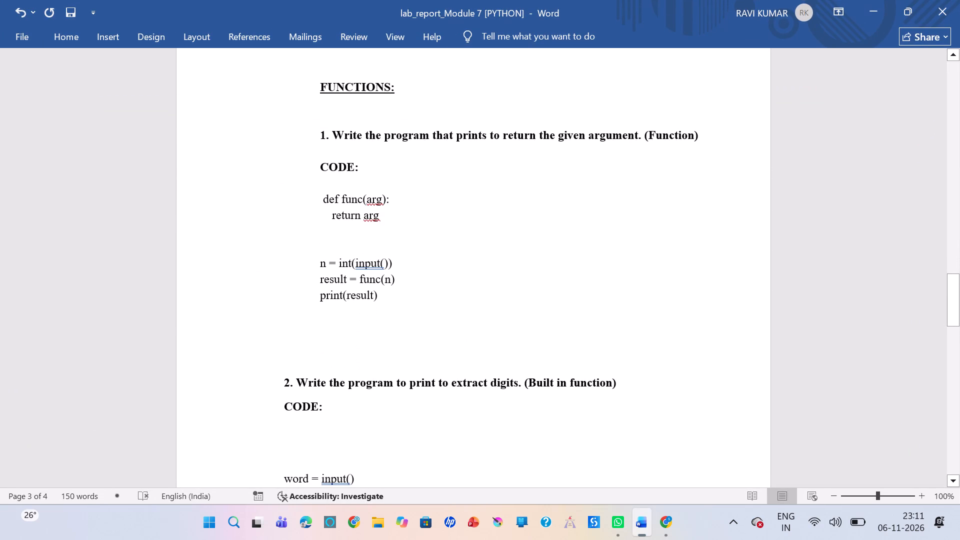
{"action": "left_click_drag", "start_coordinate": [321, 189], "coordinate": [460, 307]}
{"action": "key", "text": "BackSpace"}
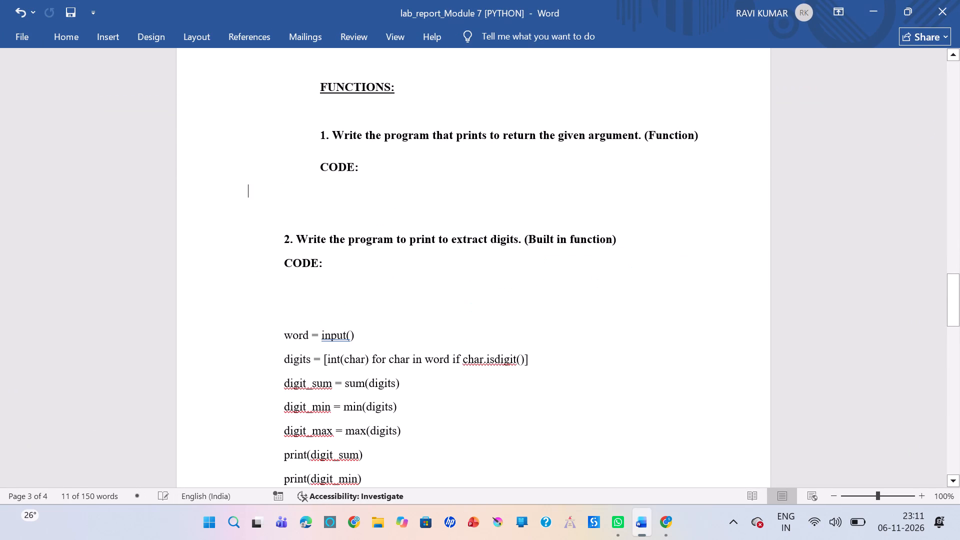
{"action": "left_click", "coordinate": [365, 161]}
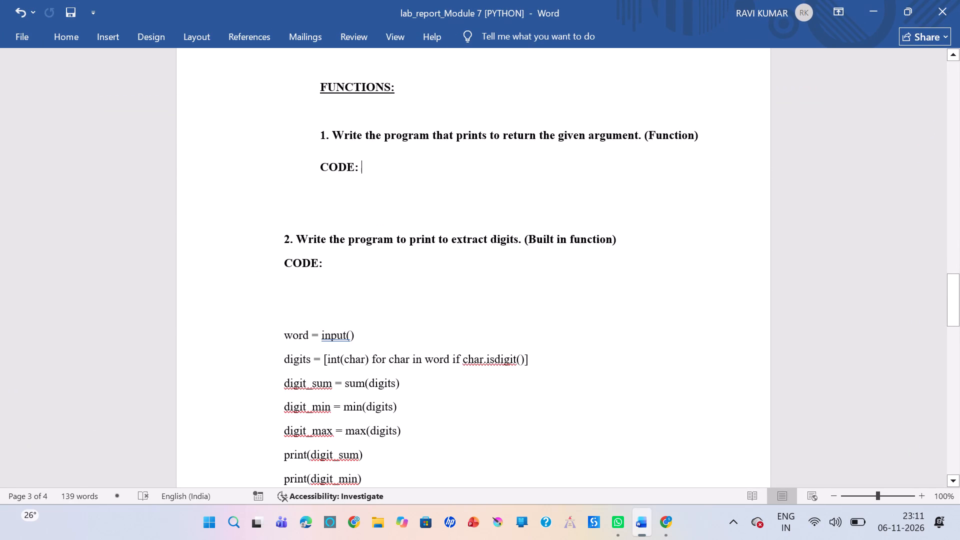
{"action": "key", "text": "Return"}
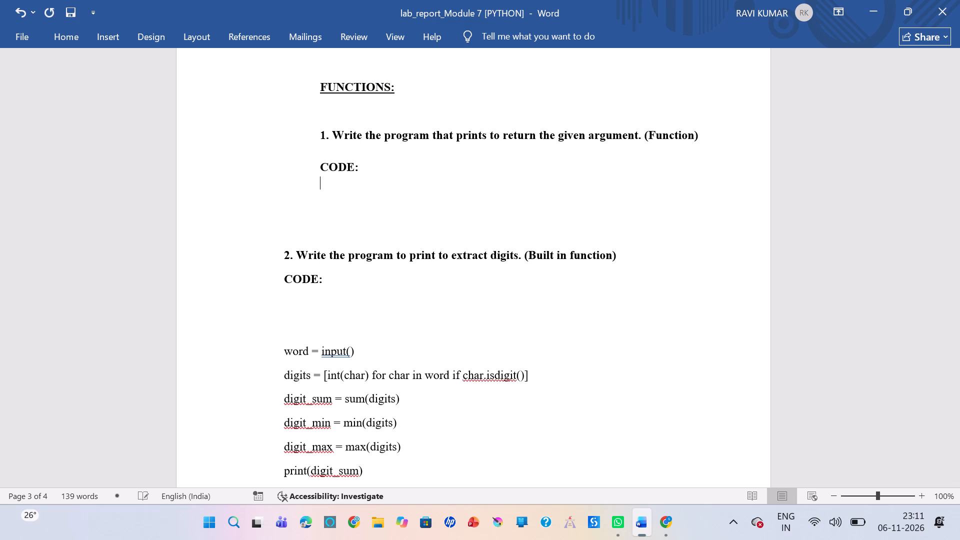
{"action": "key", "text": "ctrl+v"}
{"action": "left_click", "coordinate": [461, 219]}
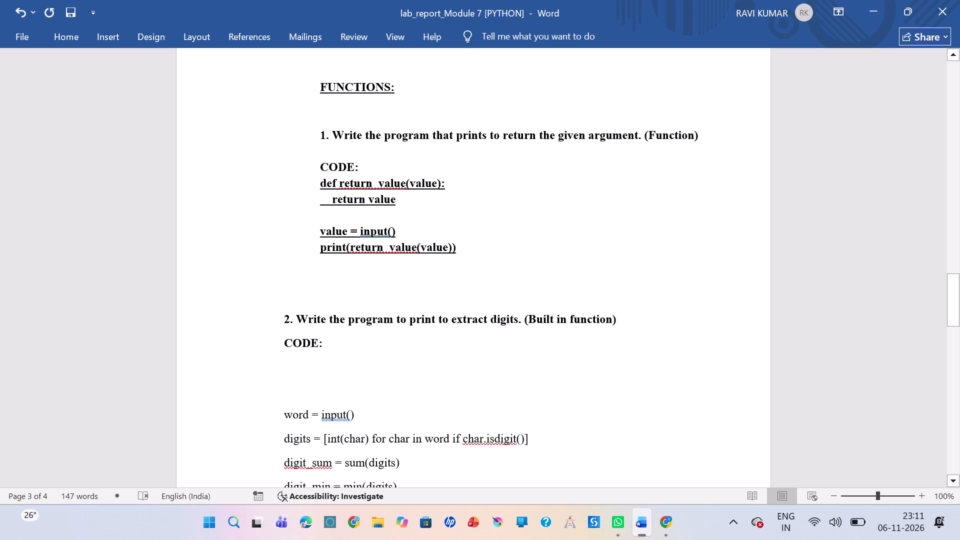
Add two new lines below the last line of the return_value code in the first program.
{"action": "left_click", "coordinate": [461, 219]}
{"action": "left_click", "coordinate": [466, 251]}
{"action": "key", "text": "Return"}
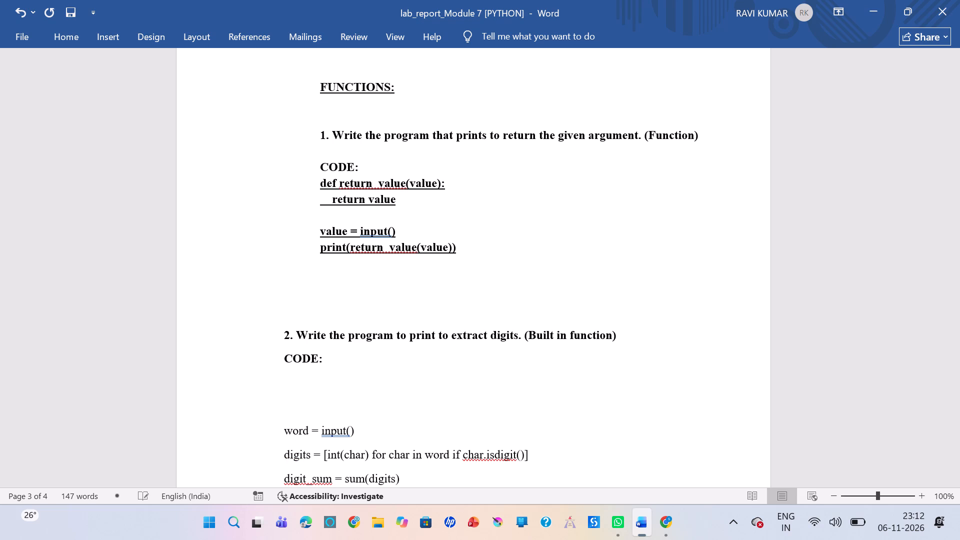
{"action": "key", "text": "Return"}
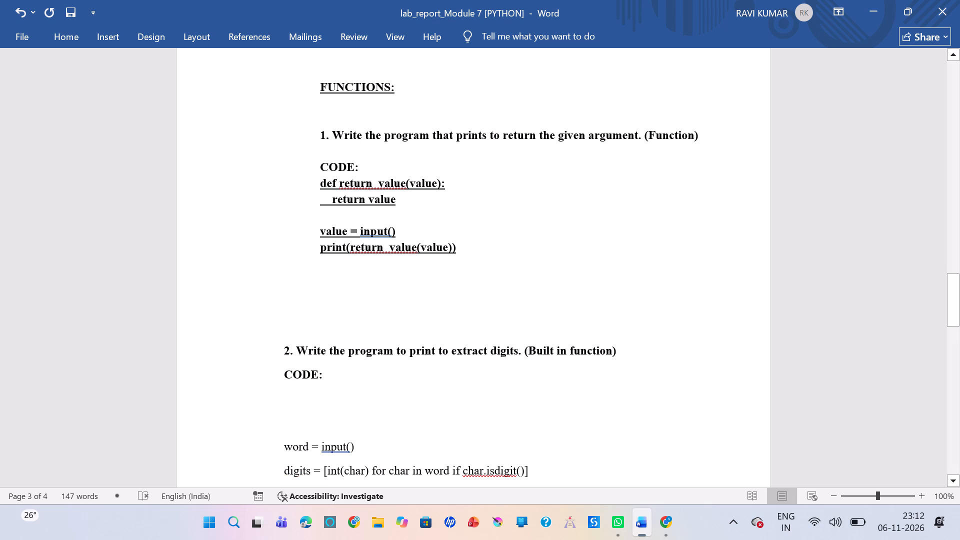
Switch to Chrome, run the Return the Given Argument code again and resubmit it.
{"action": "left_click", "coordinate": [656, 517]}
{"action": "left_click_drag", "start_coordinate": [635, 344], "coordinate": [631, 328]}
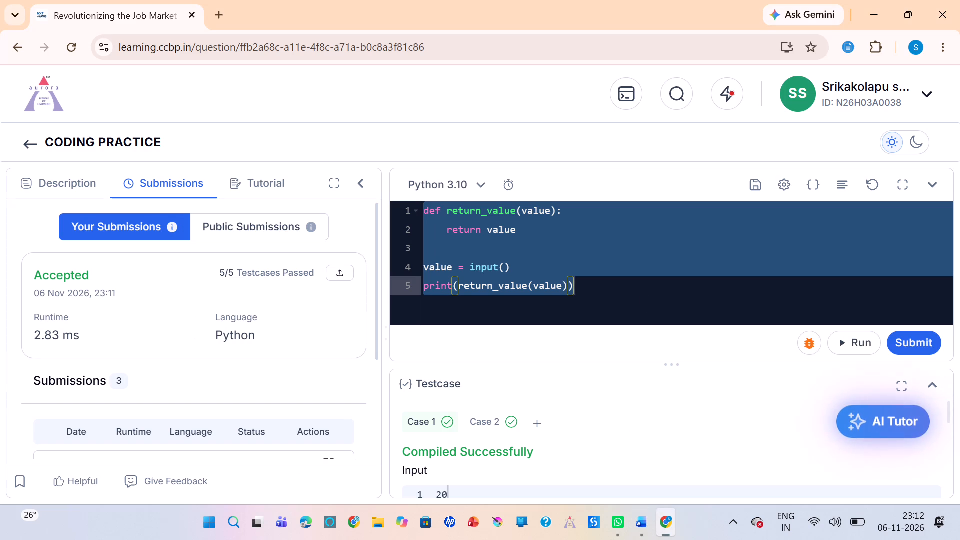
{"action": "left_click", "coordinate": [640, 291]}
{"action": "left_click", "coordinate": [842, 341]}
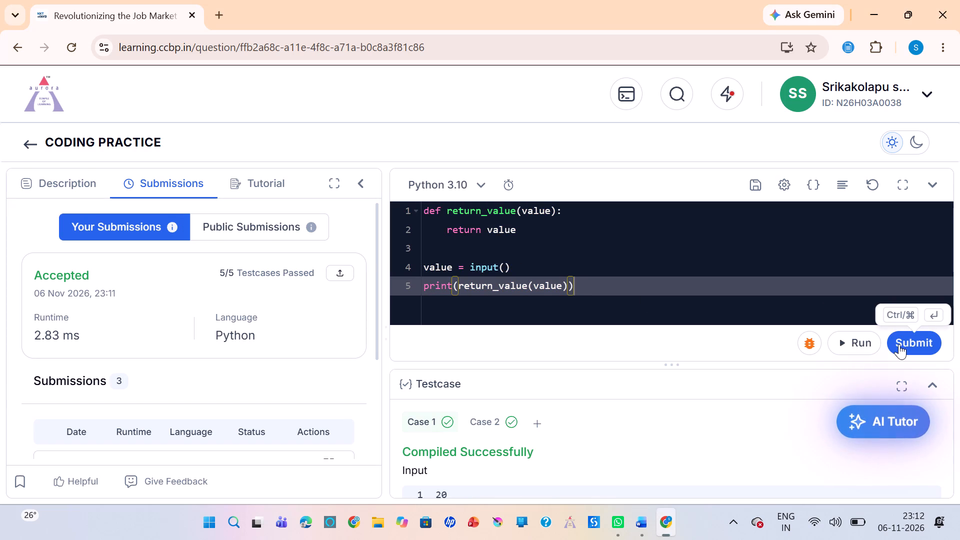
{"action": "left_click", "coordinate": [899, 344]}
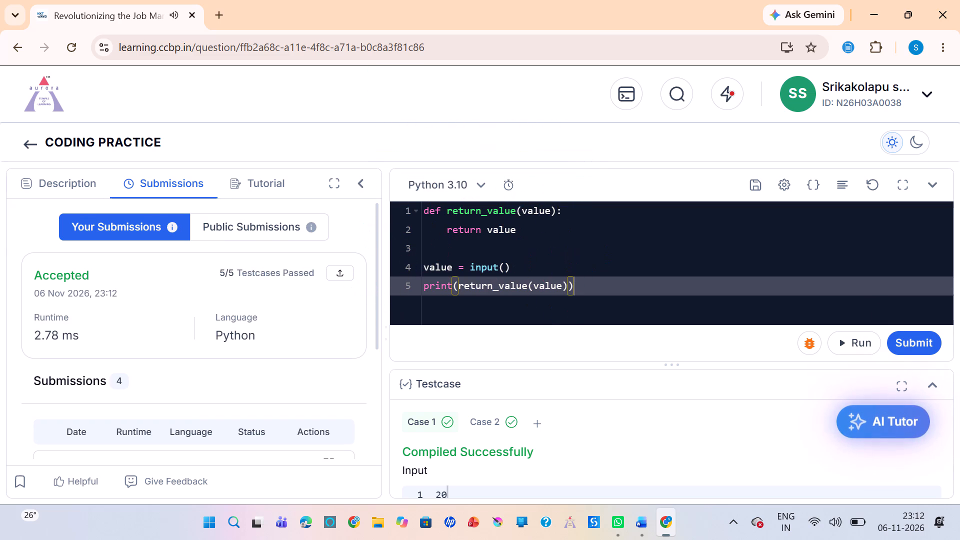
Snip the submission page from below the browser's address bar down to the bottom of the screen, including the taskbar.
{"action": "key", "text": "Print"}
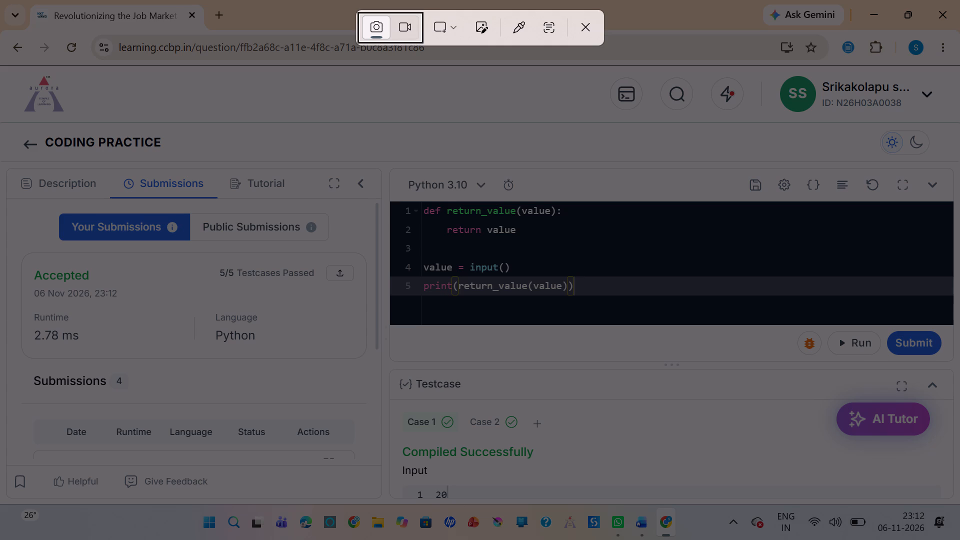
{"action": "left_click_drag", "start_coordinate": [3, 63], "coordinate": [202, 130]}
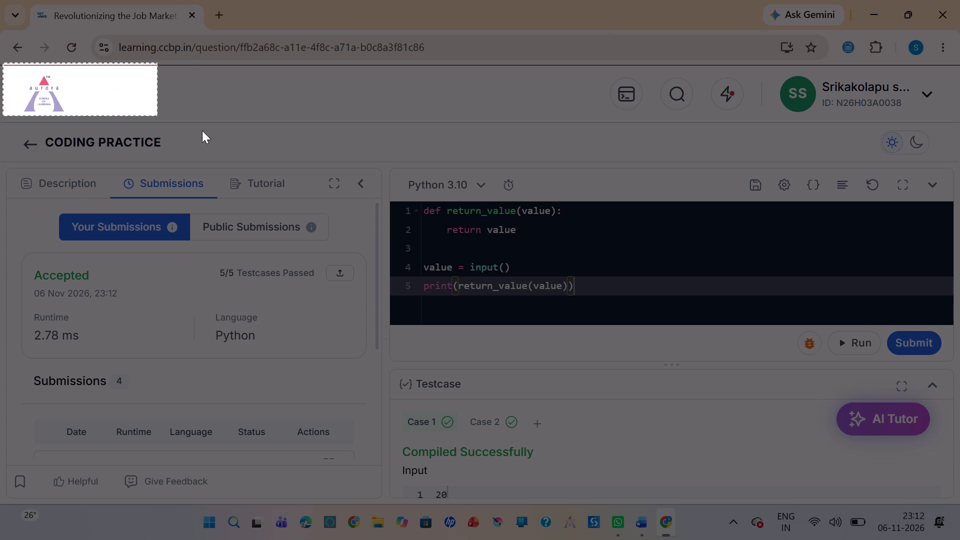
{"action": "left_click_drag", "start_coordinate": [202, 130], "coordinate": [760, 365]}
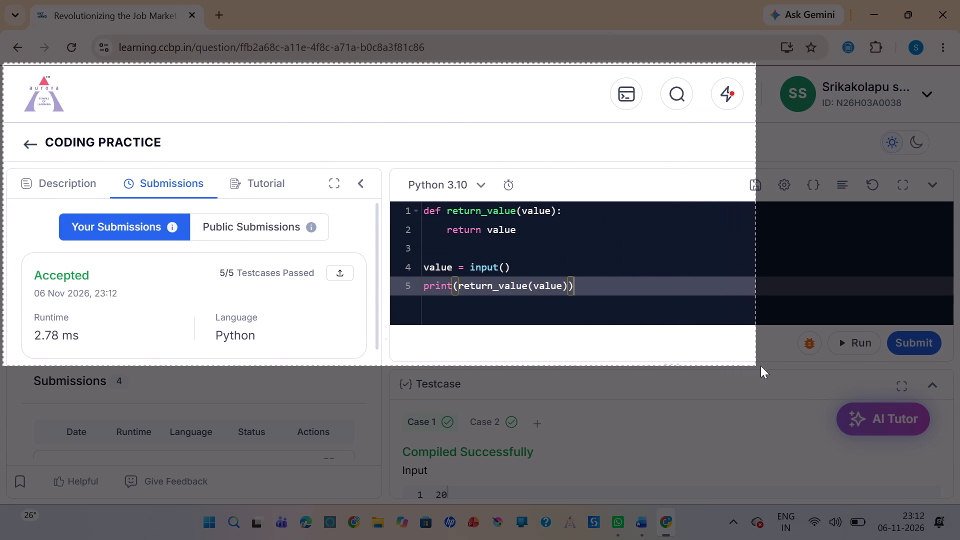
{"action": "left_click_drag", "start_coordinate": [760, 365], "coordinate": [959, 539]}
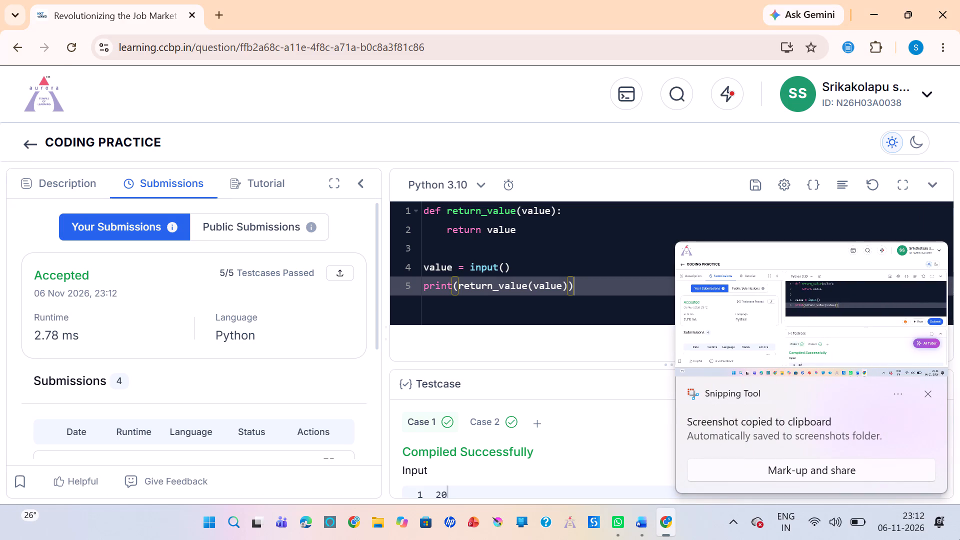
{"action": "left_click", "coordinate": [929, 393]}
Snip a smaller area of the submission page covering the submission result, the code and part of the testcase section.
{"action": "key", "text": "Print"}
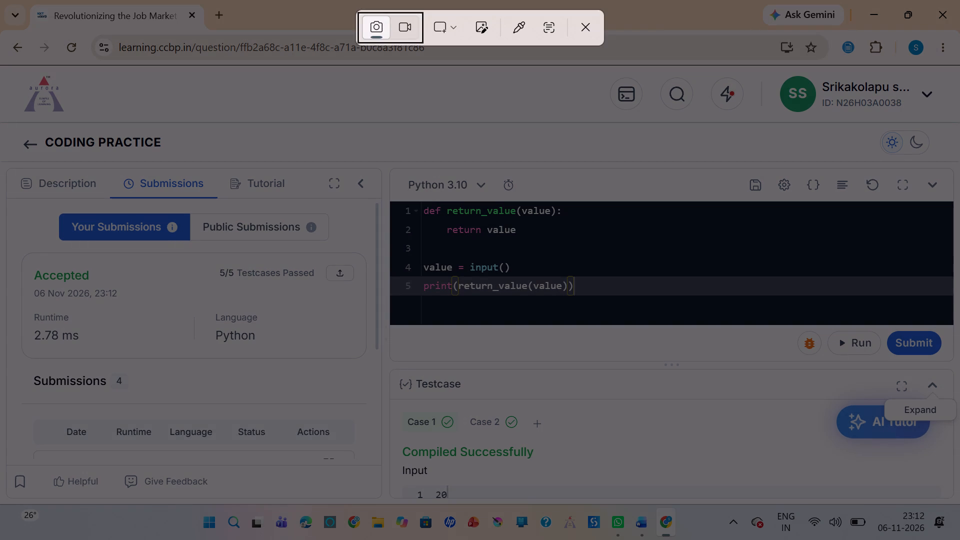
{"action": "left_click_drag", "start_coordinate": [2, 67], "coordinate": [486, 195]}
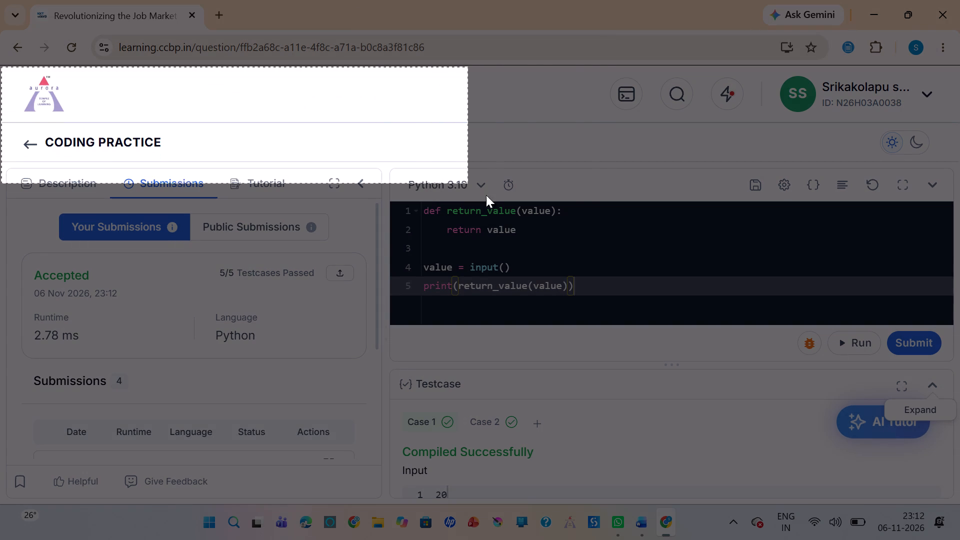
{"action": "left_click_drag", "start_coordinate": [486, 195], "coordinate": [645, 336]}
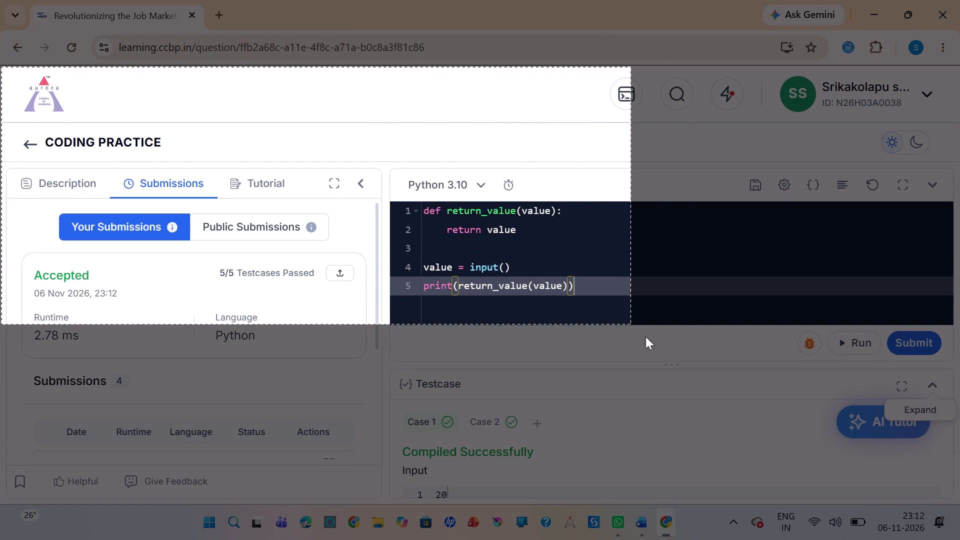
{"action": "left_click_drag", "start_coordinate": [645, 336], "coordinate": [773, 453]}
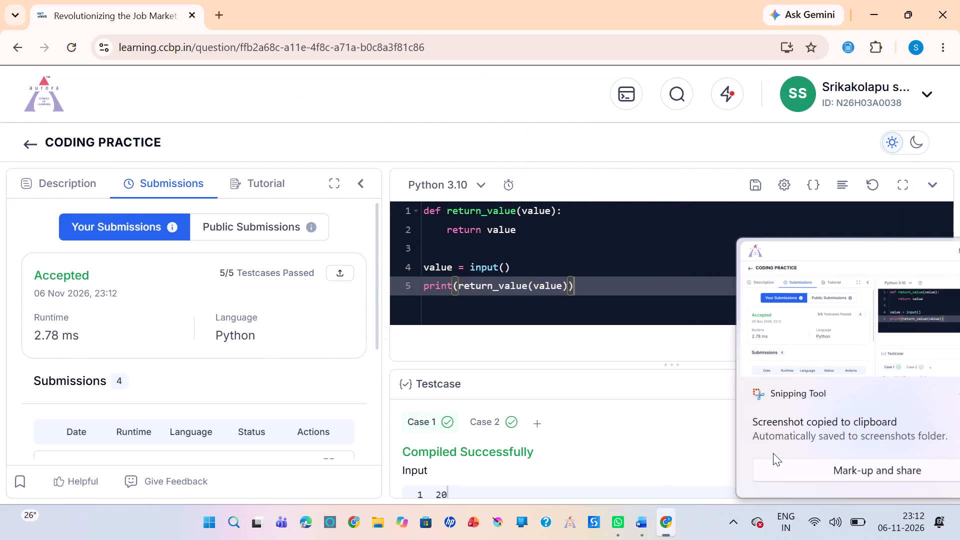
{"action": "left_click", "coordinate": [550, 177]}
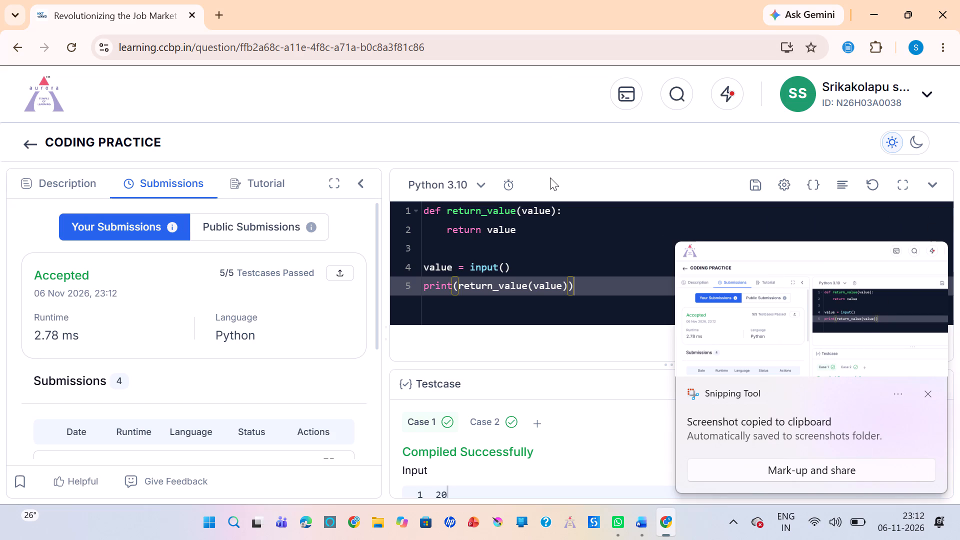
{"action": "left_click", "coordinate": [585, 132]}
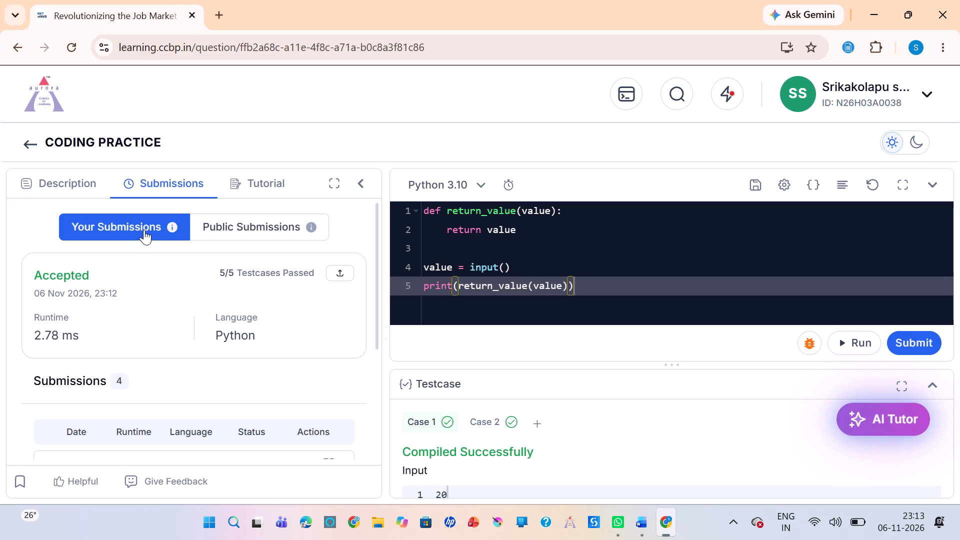
Show the Return the Given Argument description beside the code and capture a full-screen screenshot.
{"action": "left_click", "coordinate": [69, 180]}
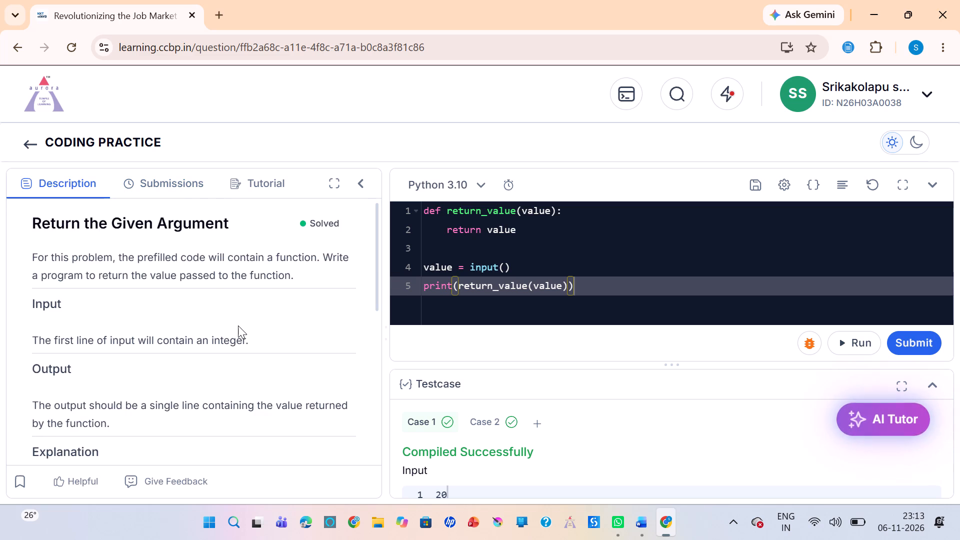
{"action": "key", "text": "super+Print"}
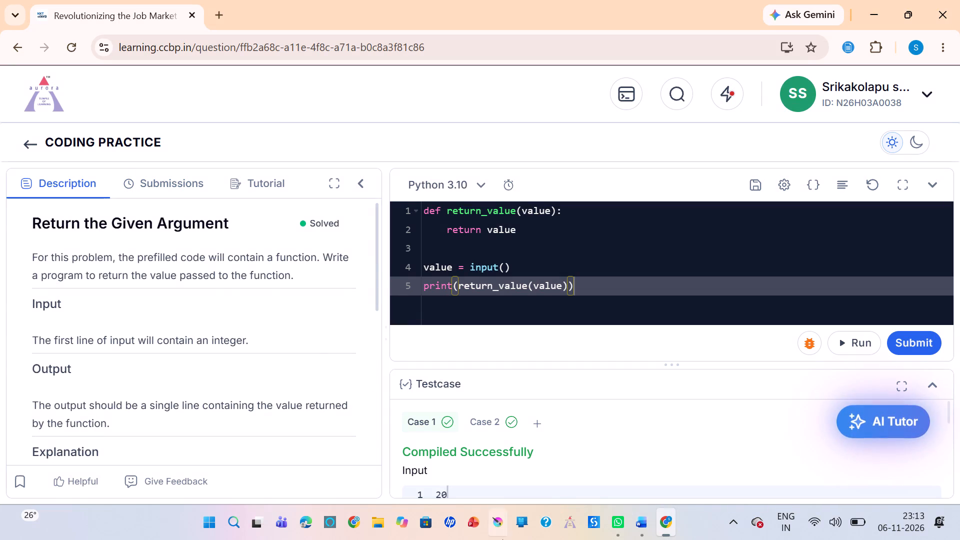
In the Word lab report, paste the full-screen screenshot below the return_value code.
{"action": "left_click", "coordinate": [635, 517]}
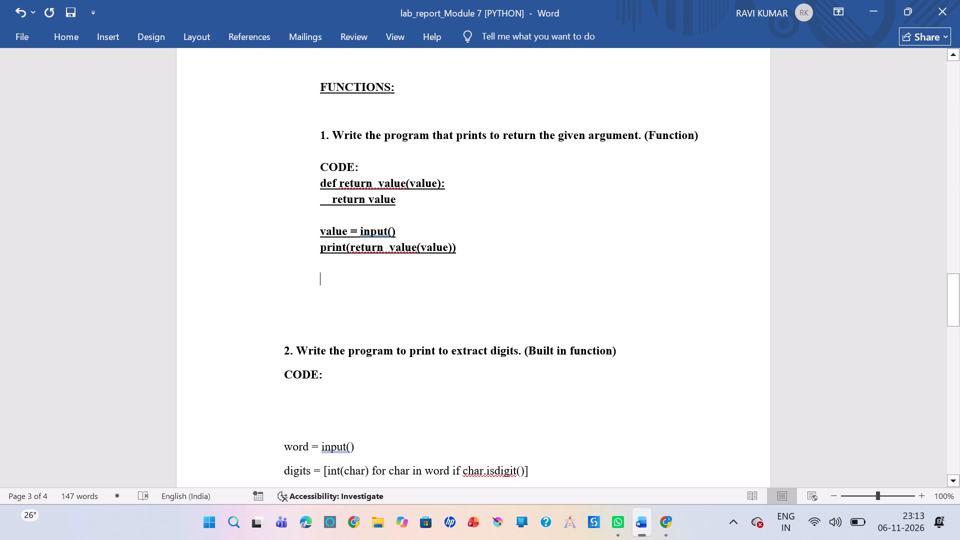
{"action": "key", "text": "ctrl+v"}
Narrow the pasted screenshot horizontally so that its right side sits clear of the page edge.
{"action": "left_click_drag", "start_coordinate": [380, 299], "coordinate": [280, 294]}
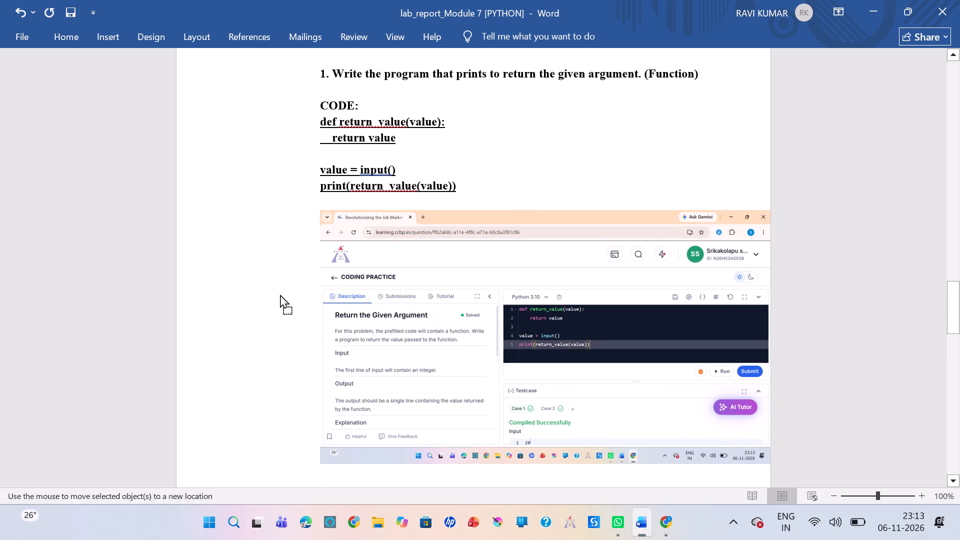
{"action": "left_click_drag", "start_coordinate": [280, 294], "coordinate": [219, 294]}
{"action": "left_click_drag", "start_coordinate": [507, 320], "coordinate": [449, 313]}
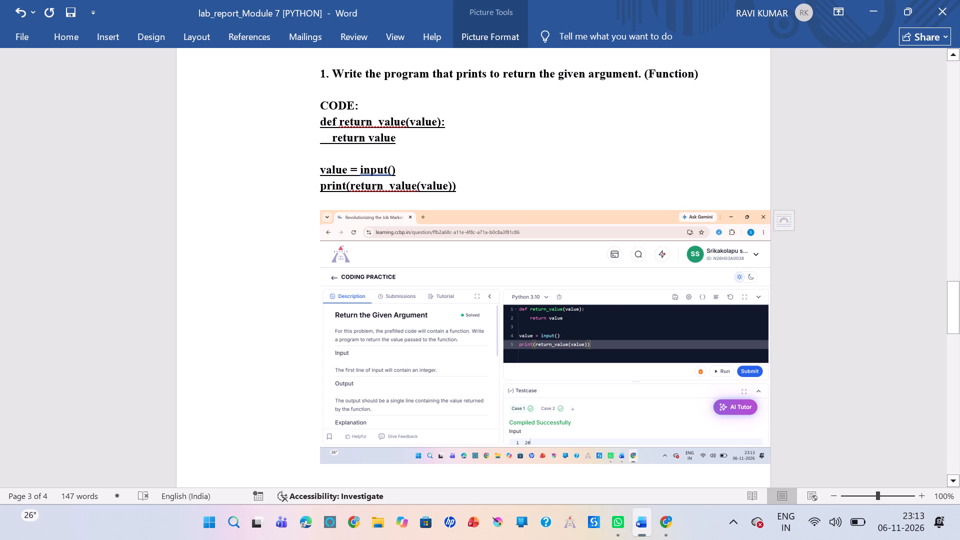
{"action": "left_click_drag", "start_coordinate": [319, 337], "coordinate": [299, 336]}
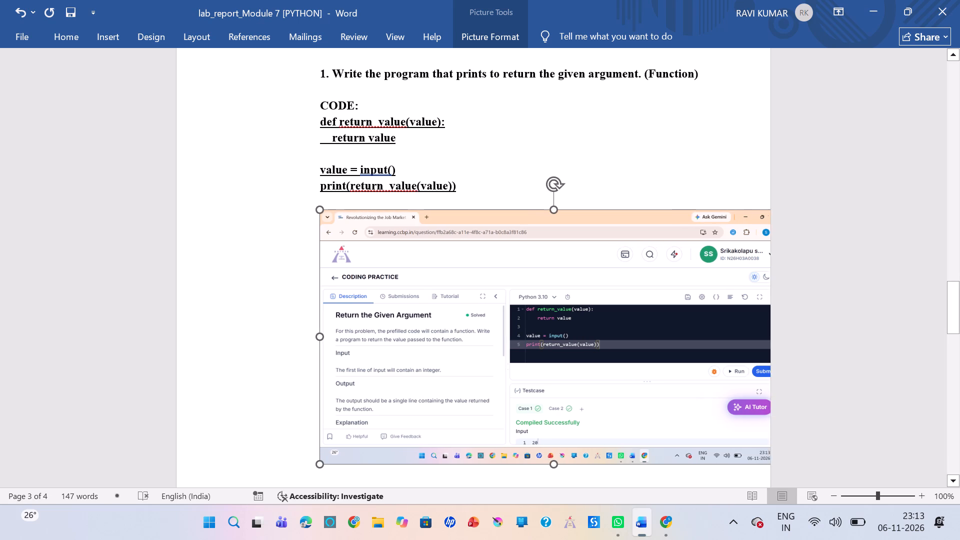
{"action": "left_click_drag", "start_coordinate": [299, 336], "coordinate": [377, 346]}
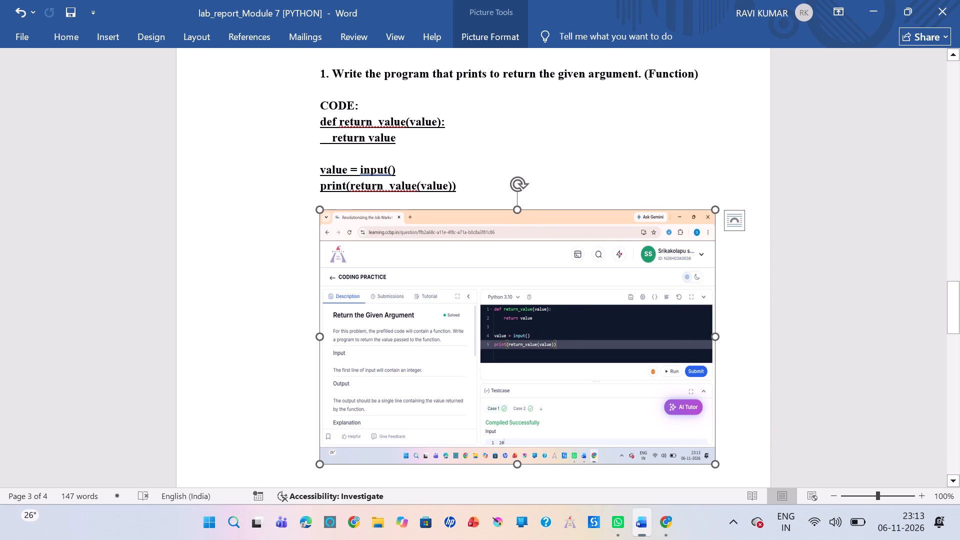
{"action": "left_click_drag", "start_coordinate": [716, 344], "coordinate": [732, 344]}
{"action": "left_click_drag", "start_coordinate": [732, 344], "coordinate": [716, 341]}
{"action": "left_click_drag", "start_coordinate": [716, 341], "coordinate": [695, 246]}
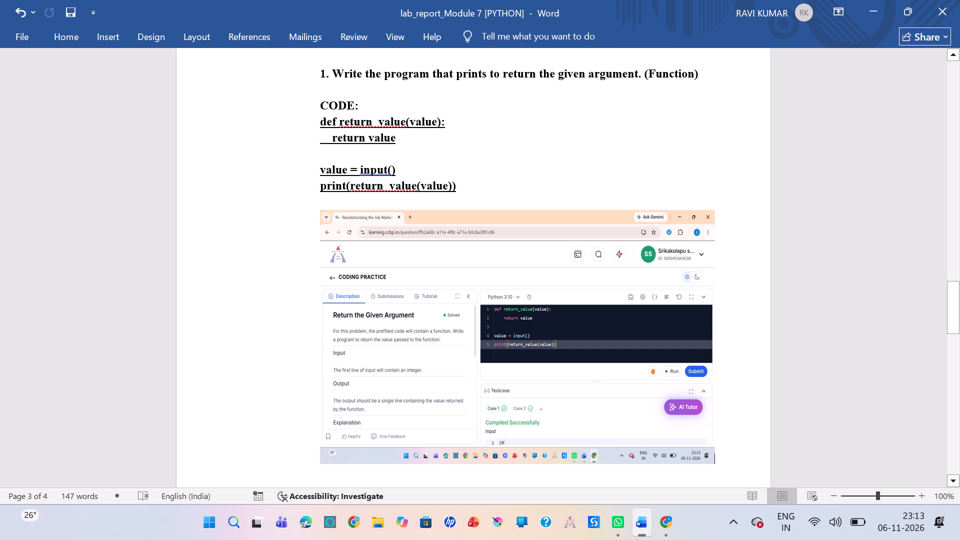
Examine the second program, extract digits, with its existing code and screenshot on the following page.
{"action": "left_click_drag", "start_coordinate": [695, 246], "coordinate": [691, 191]}
{"action": "scroll", "coordinate": [691, 191], "scroll_direction": "down", "scroll_amount": 1}
{"action": "left_click_drag", "start_coordinate": [691, 191], "coordinate": [685, 121]}
{"action": "scroll", "coordinate": [685, 121], "scroll_direction": "down", "scroll_amount": 20}
{"action": "scroll", "coordinate": [685, 121], "scroll_direction": "down", "scroll_amount": 2}
{"action": "left_click_drag", "start_coordinate": [685, 121], "coordinate": [689, 184]}
{"action": "scroll", "coordinate": [689, 184], "scroll_direction": "up", "scroll_amount": 2}
{"action": "scroll", "coordinate": [689, 184], "scroll_direction": "down", "scroll_amount": 1}
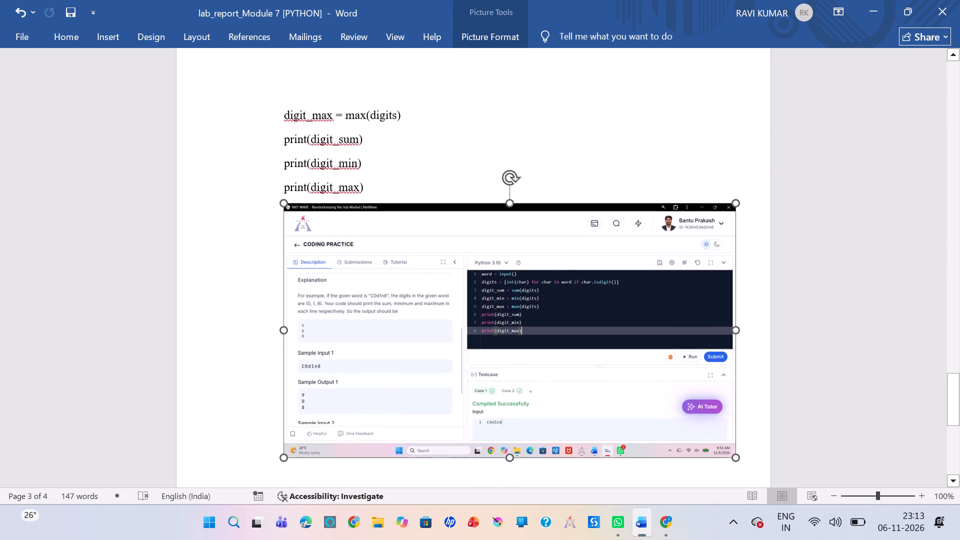
{"action": "scroll", "coordinate": [689, 184], "scroll_direction": "up", "scroll_amount": 1}
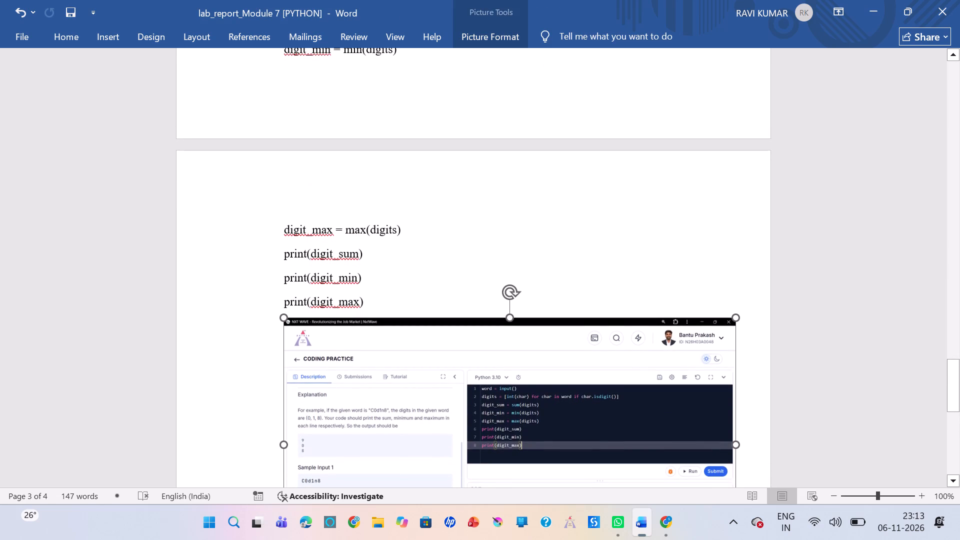
{"action": "scroll", "coordinate": [634, 173], "scroll_direction": "up", "scroll_amount": 1}
Switch to Chrome, leave the question and go down the Functions course outline to the Built-in Functions section.
{"action": "left_click", "coordinate": [660, 527]}
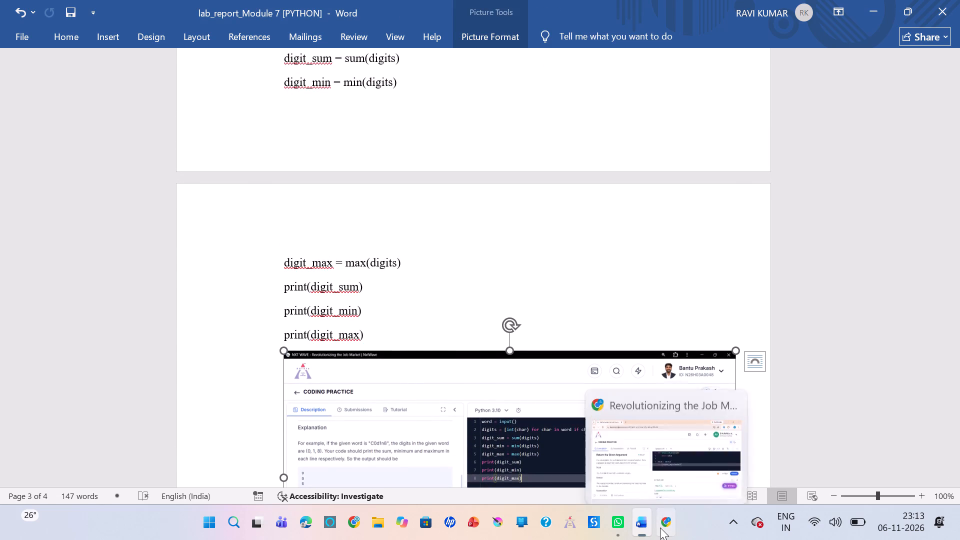
{"action": "left_click_drag", "start_coordinate": [660, 527], "coordinate": [280, 255]}
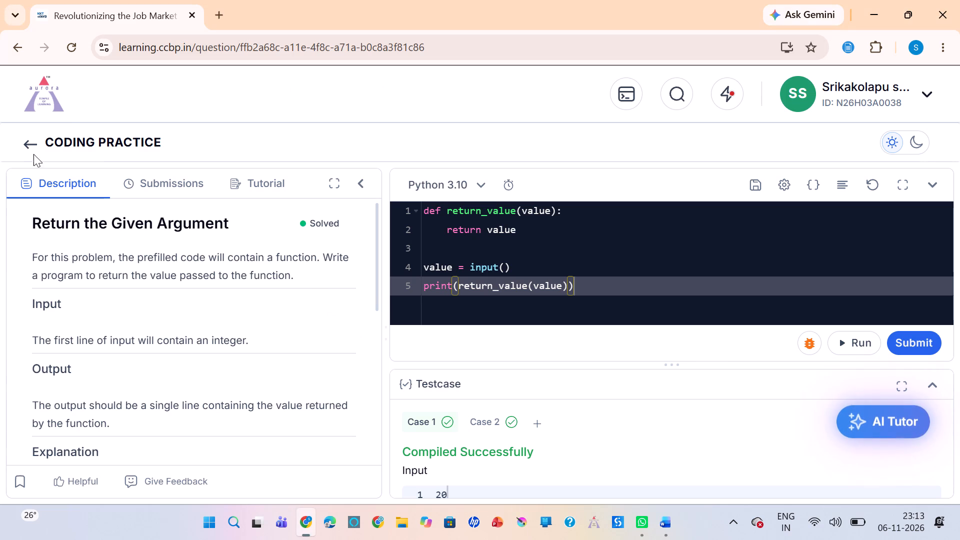
{"action": "left_click", "coordinate": [30, 148]}
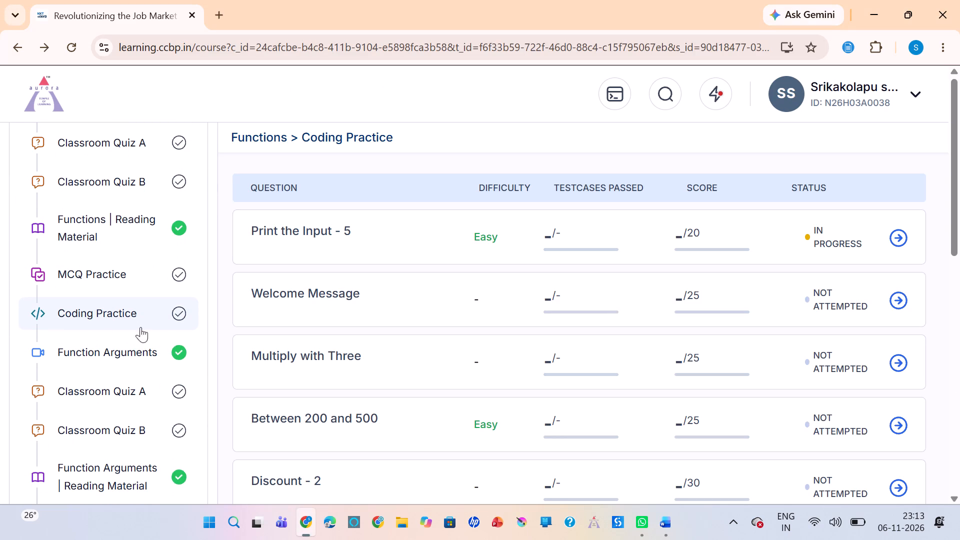
{"action": "scroll", "coordinate": [138, 410], "scroll_direction": "down", "scroll_amount": 2}
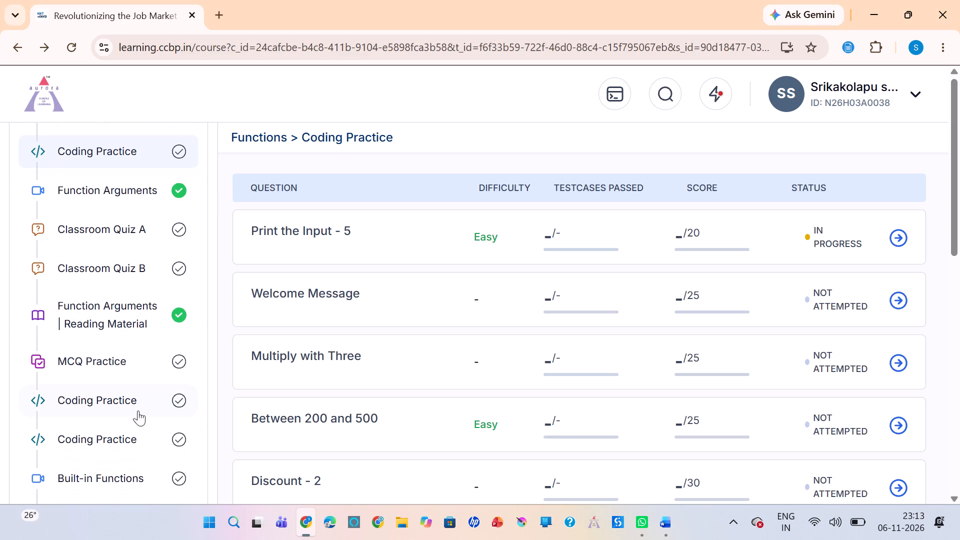
Find the Extract Digits question in the Built-in Functions coding practice, open it and review its Python solution.
{"action": "left_click", "coordinate": [138, 410]}
{"action": "scroll", "coordinate": [400, 389], "scroll_direction": "down", "scroll_amount": 5}
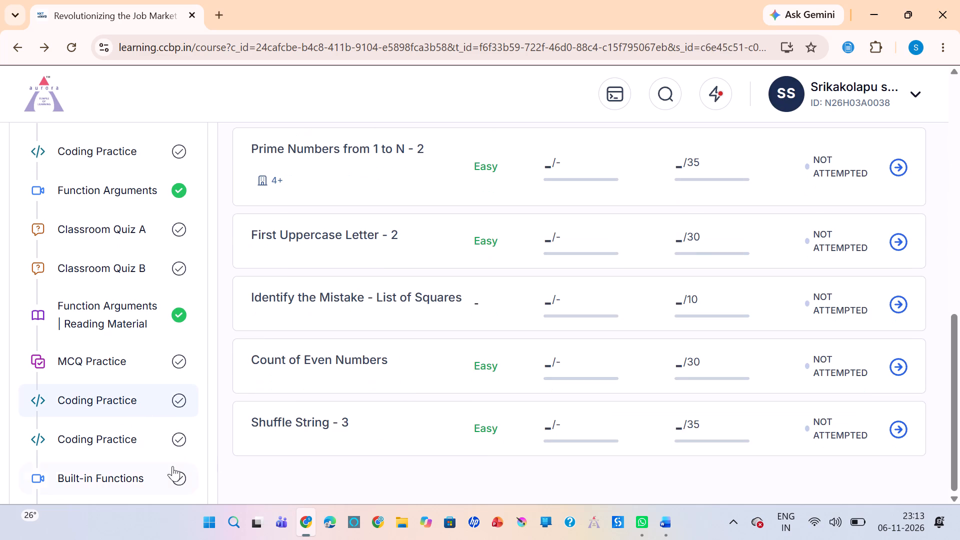
{"action": "left_click", "coordinate": [130, 424]}
{"action": "scroll", "coordinate": [397, 364], "scroll_direction": "down", "scroll_amount": 3}
{"action": "scroll", "coordinate": [397, 364], "scroll_direction": "up", "scroll_amount": 3}
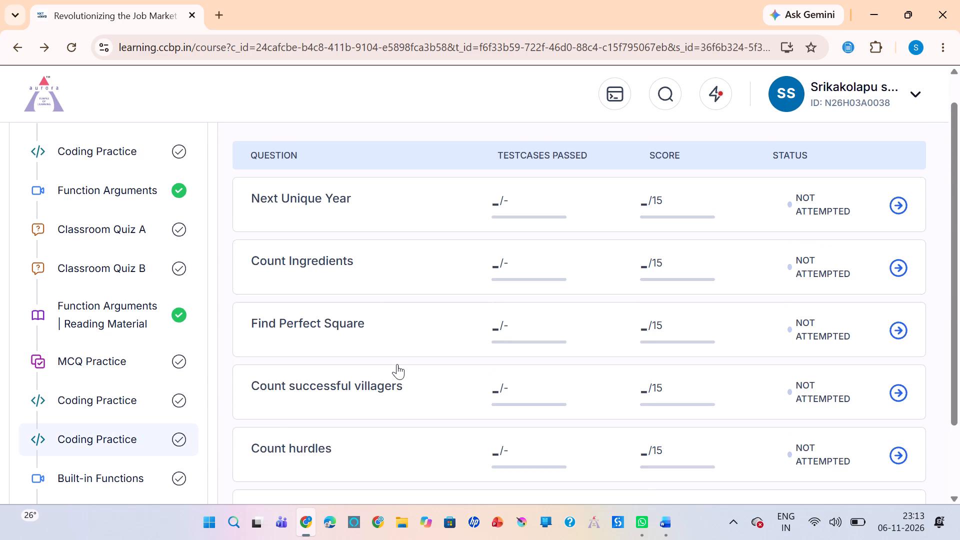
{"action": "scroll", "coordinate": [397, 364], "scroll_direction": "down", "scroll_amount": 3}
{"action": "scroll", "coordinate": [21, 401], "scroll_direction": "down", "scroll_amount": 2}
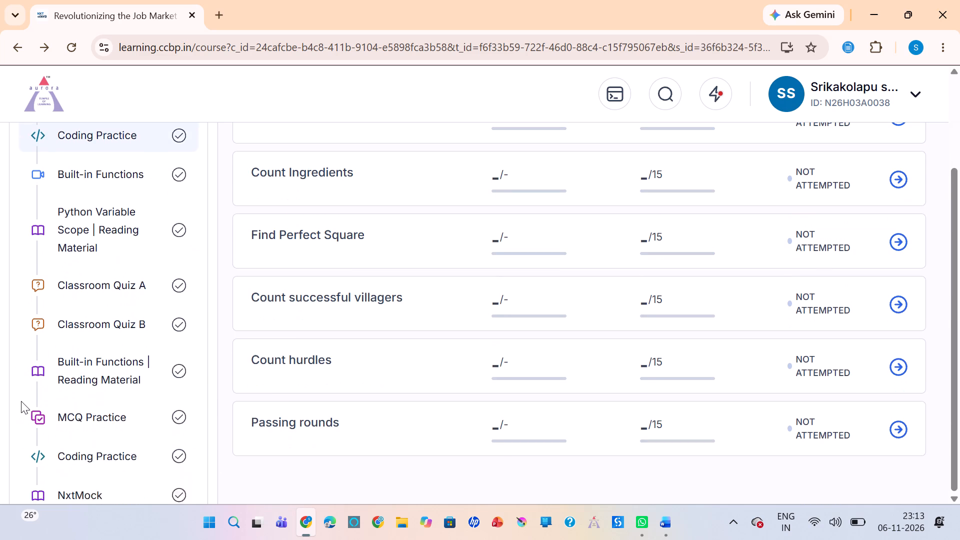
{"action": "scroll", "coordinate": [21, 401], "scroll_direction": "down", "scroll_amount": 2}
{"action": "left_click", "coordinate": [117, 400]}
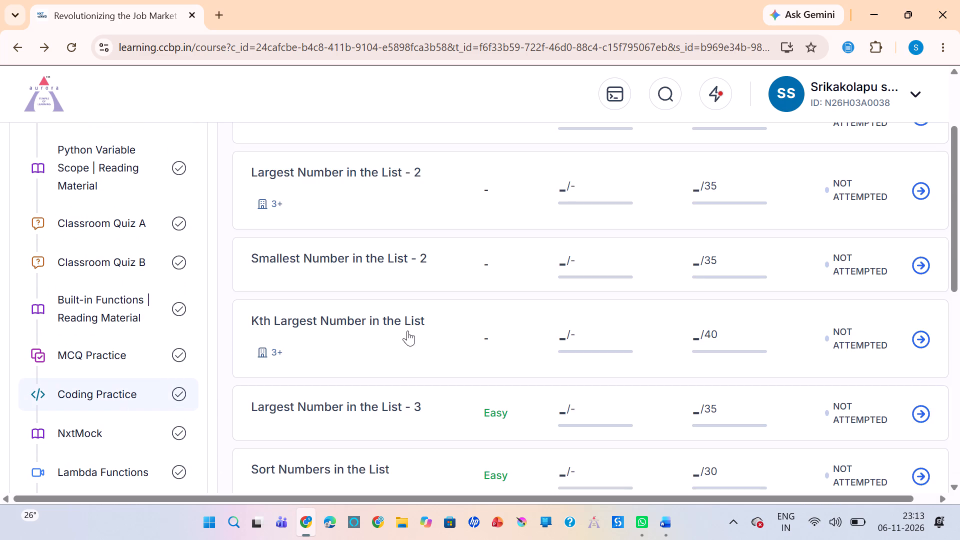
{"action": "scroll", "coordinate": [402, 328], "scroll_direction": "down", "scroll_amount": 4}
{"action": "left_click", "coordinate": [387, 327]}
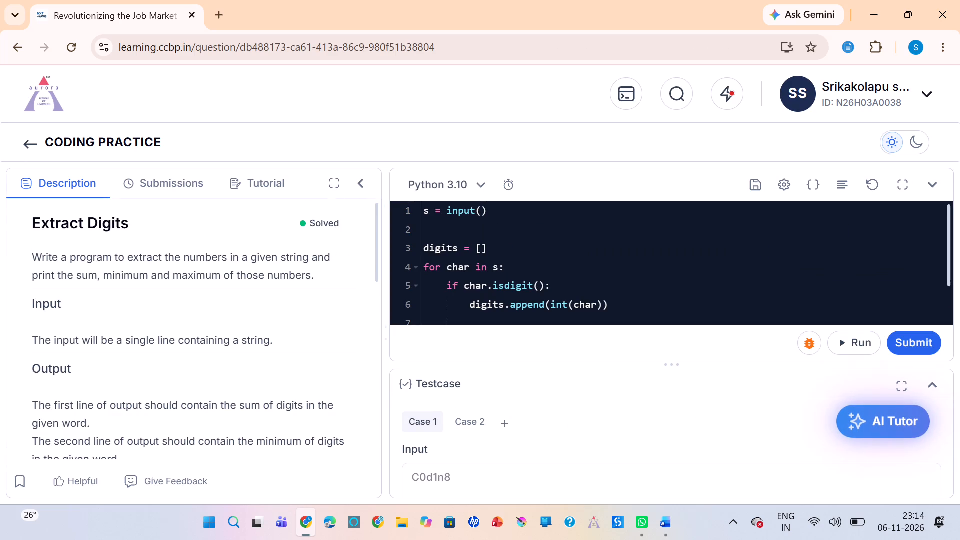
{"action": "scroll", "coordinate": [536, 241], "scroll_direction": "up", "scroll_amount": 1}
{"action": "scroll", "coordinate": [536, 241], "scroll_direction": "down", "scroll_amount": 1}
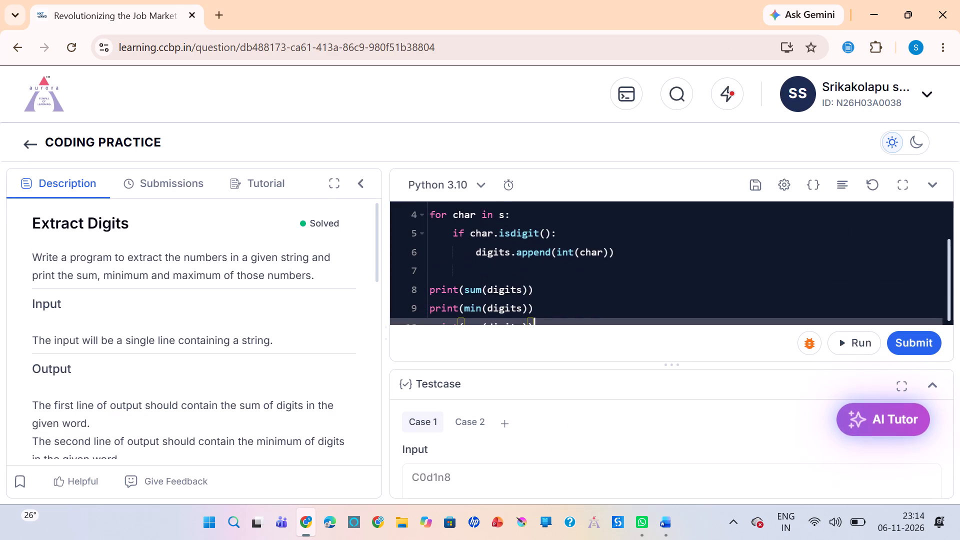
{"action": "scroll", "coordinate": [536, 241], "scroll_direction": "down", "scroll_amount": 2}
{"action": "scroll", "coordinate": [536, 241], "scroll_direction": "up", "scroll_amount": 2}
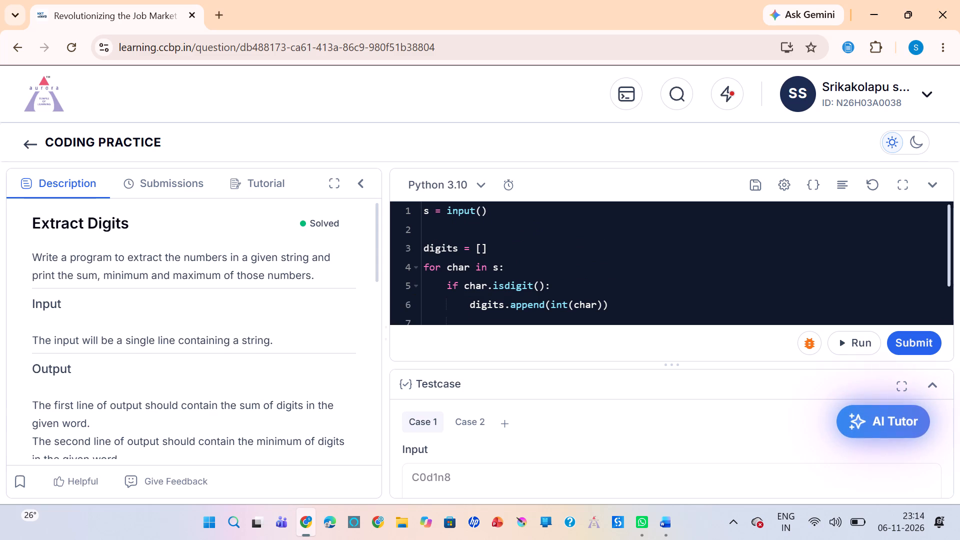
In the Word lab report, delete the existing extract digits code, from word = input() through print(digit_max).
{"action": "left_click", "coordinate": [664, 519]}
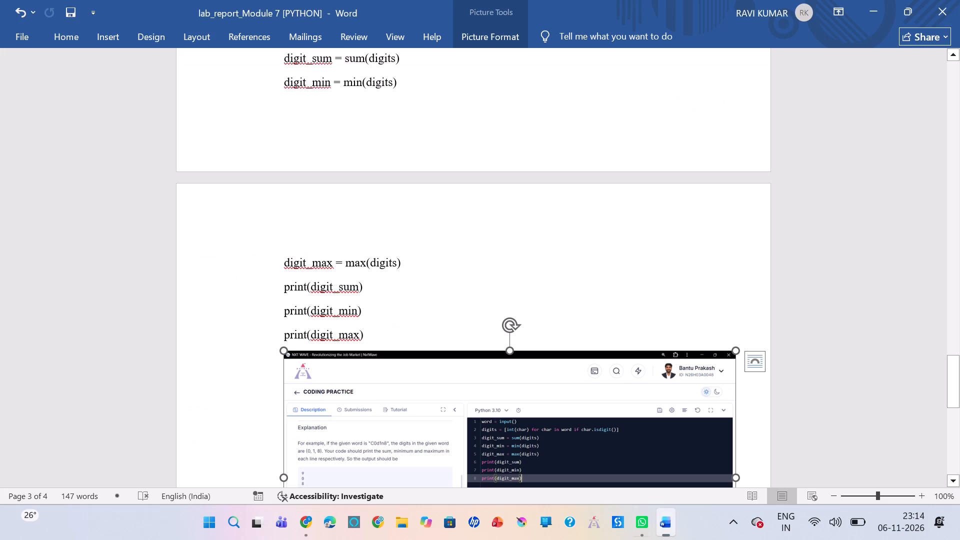
{"action": "scroll", "coordinate": [530, 349], "scroll_direction": "up", "scroll_amount": 1}
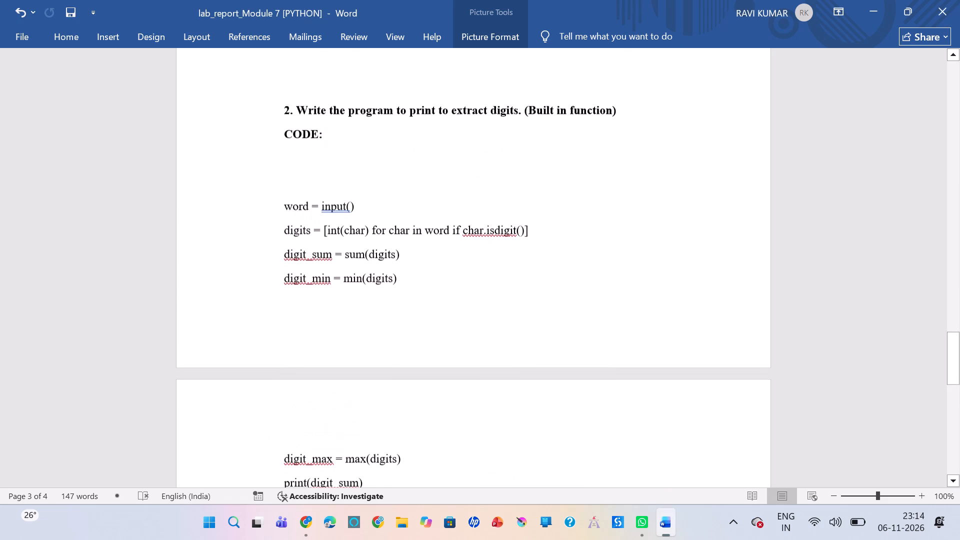
{"action": "scroll", "coordinate": [530, 349], "scroll_direction": "up", "scroll_amount": 1}
{"action": "left_click_drag", "start_coordinate": [277, 182], "coordinate": [422, 201]}
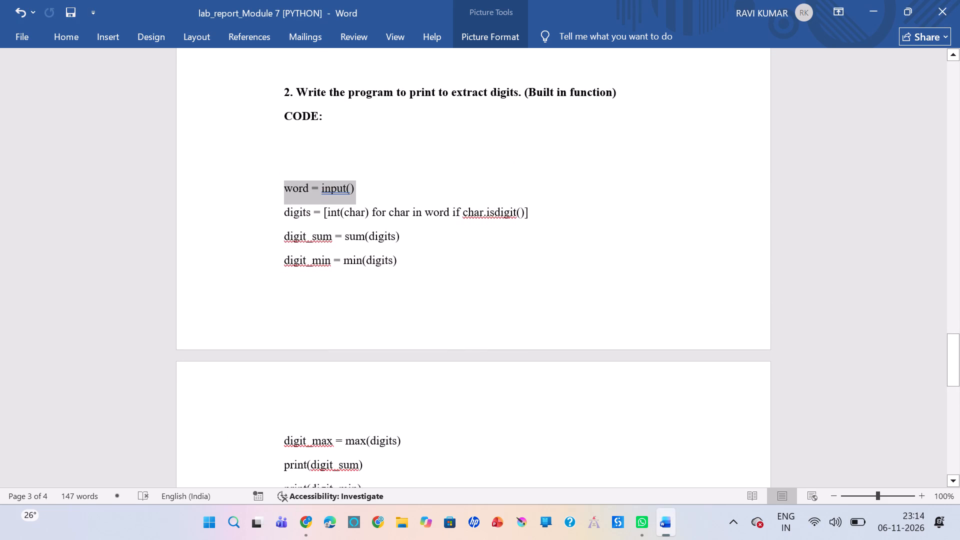
{"action": "left_click_drag", "start_coordinate": [422, 201], "coordinate": [585, 410]}
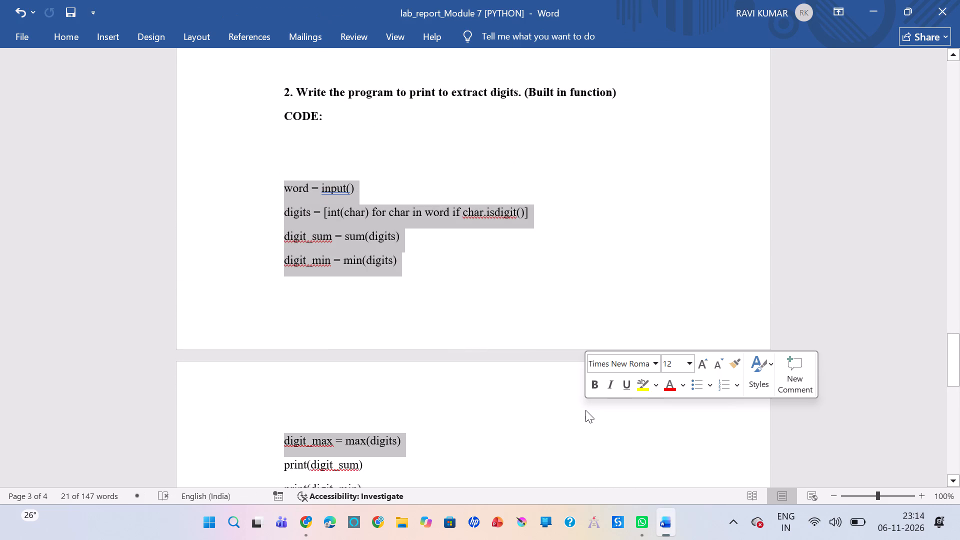
{"action": "key", "text": "BackSpace"}
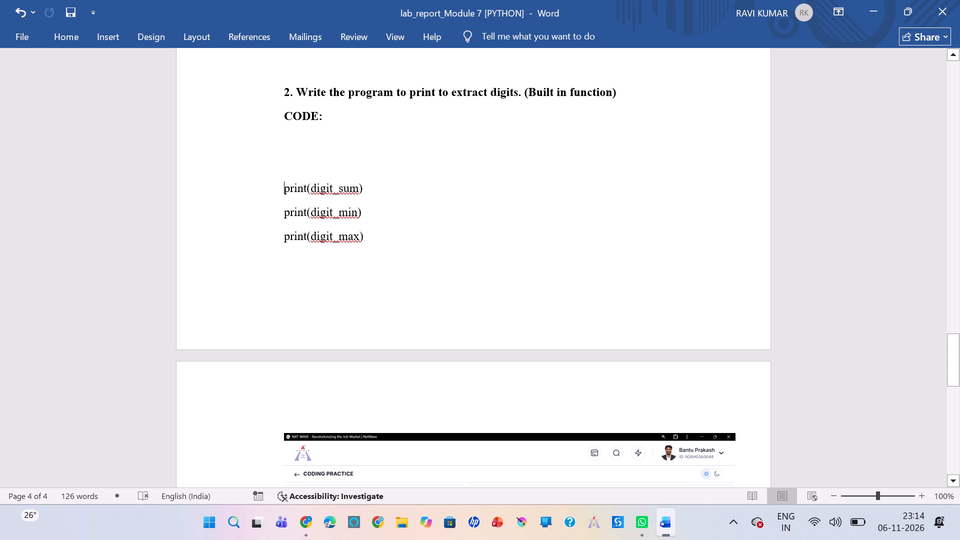
{"action": "left_click_drag", "start_coordinate": [297, 194], "coordinate": [429, 251]}
{"action": "key", "text": "BackSpace"}
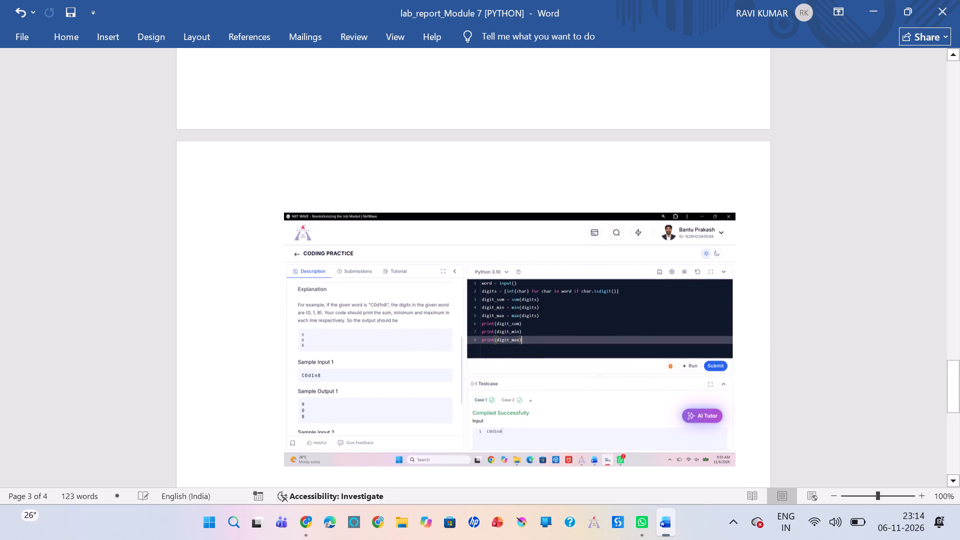
Delete the old coding practice screenshot on the page after the second program's code area.
{"action": "left_click", "coordinate": [488, 407]}
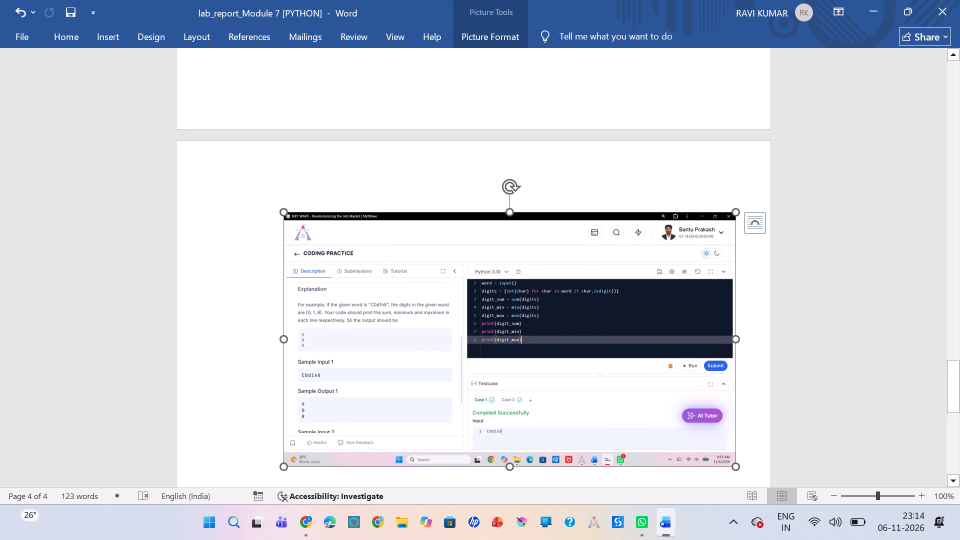
{"action": "key", "text": "BackSpace"}
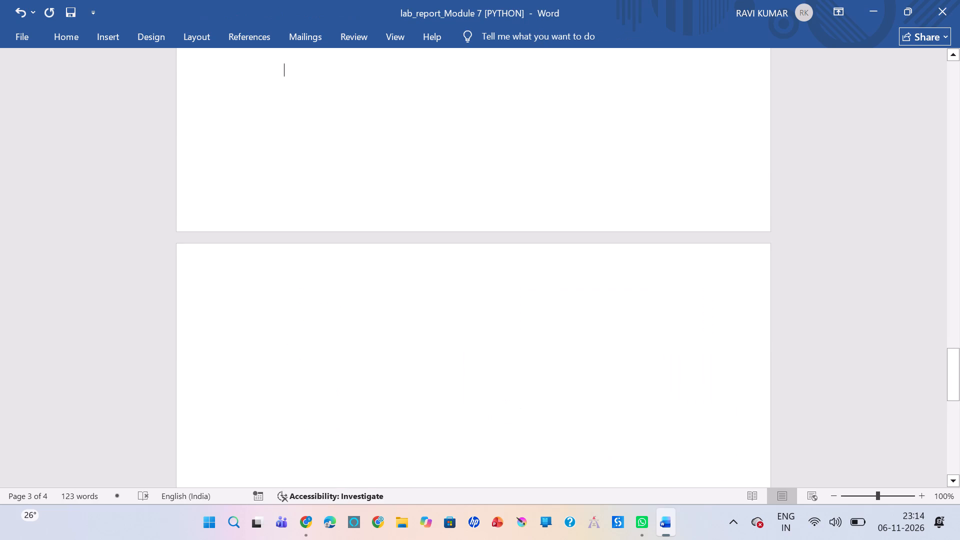
{"action": "scroll", "coordinate": [447, 245], "scroll_direction": "up", "scroll_amount": 1}
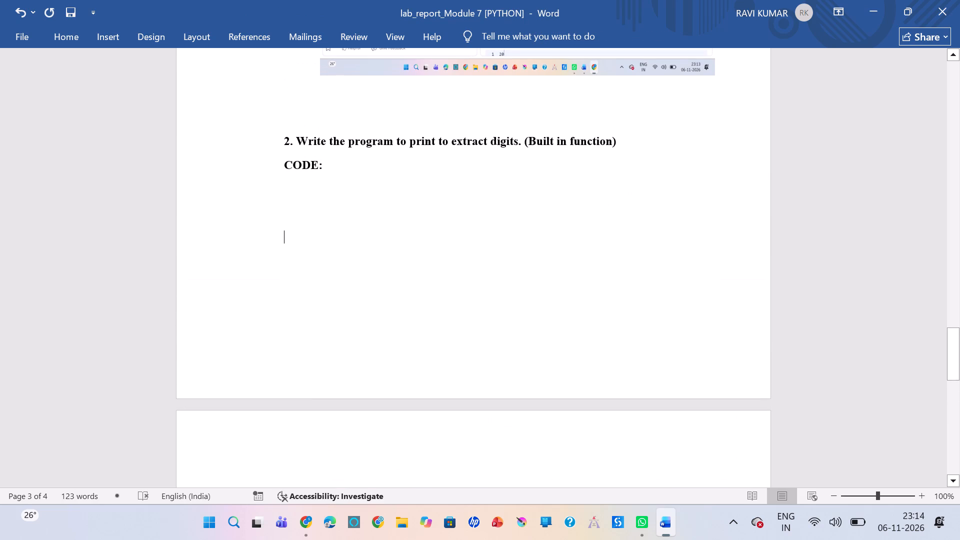
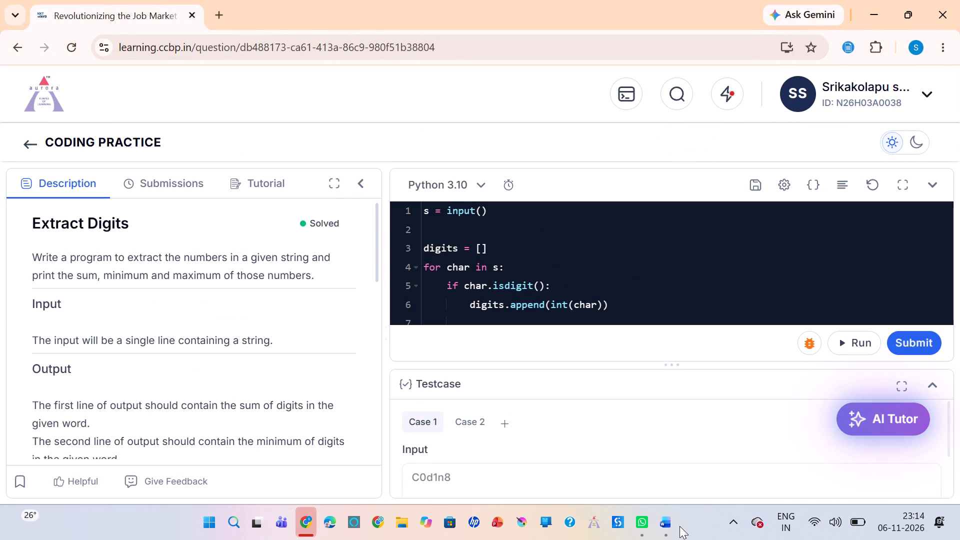
Switch from the Extract Digits coding question to the Module 7 Python lab report in Word.
{"action": "left_click", "coordinate": [658, 519]}
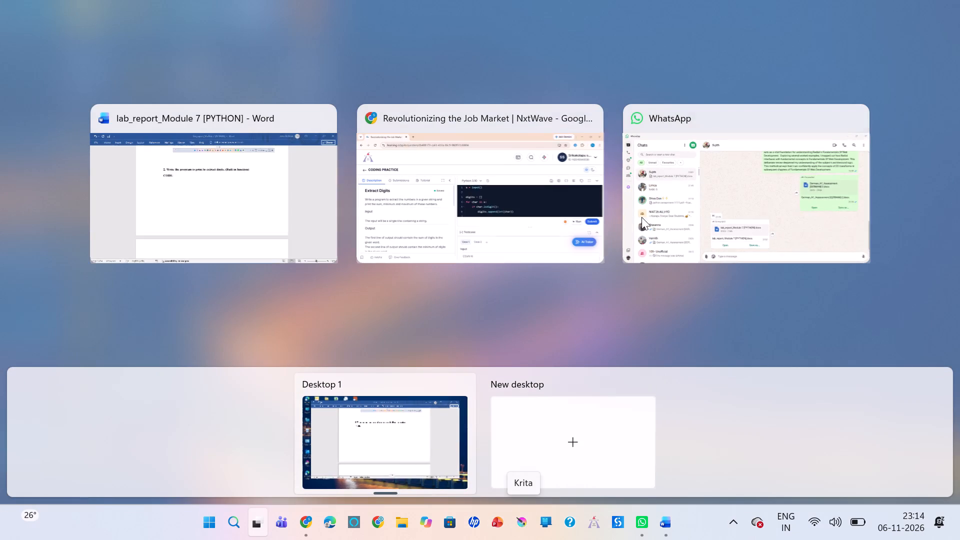
Switch to Chrome and copy the entire Python solution code of the Extract Digits question.
{"action": "left_click", "coordinate": [488, 204]}
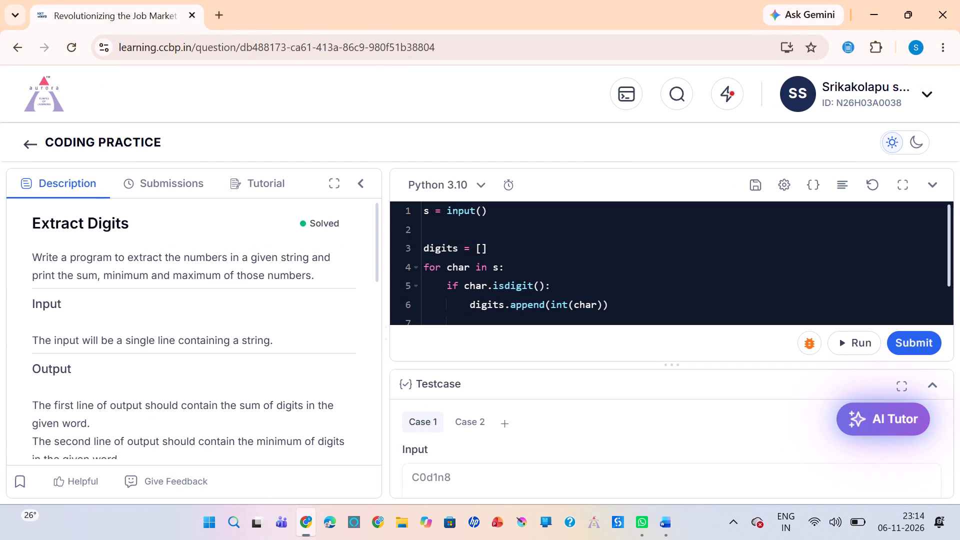
{"action": "scroll", "coordinate": [557, 253], "scroll_direction": "up", "scroll_amount": 1}
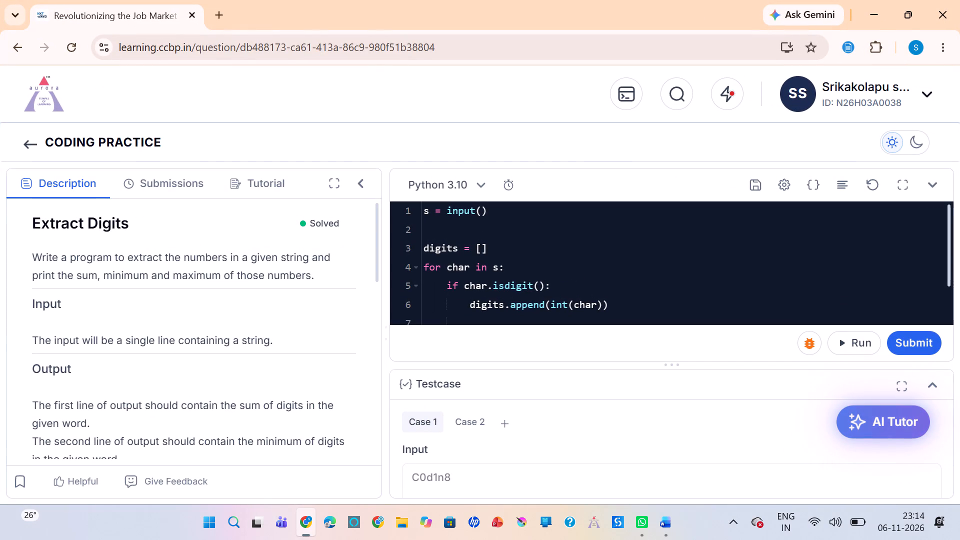
{"action": "left_click", "coordinate": [557, 253]}
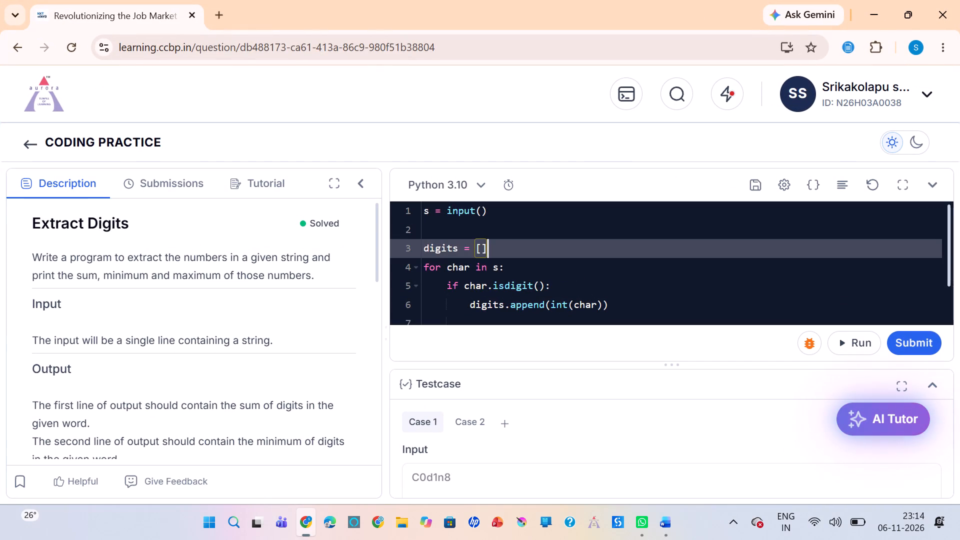
{"action": "key", "text": "ctrl+a"}
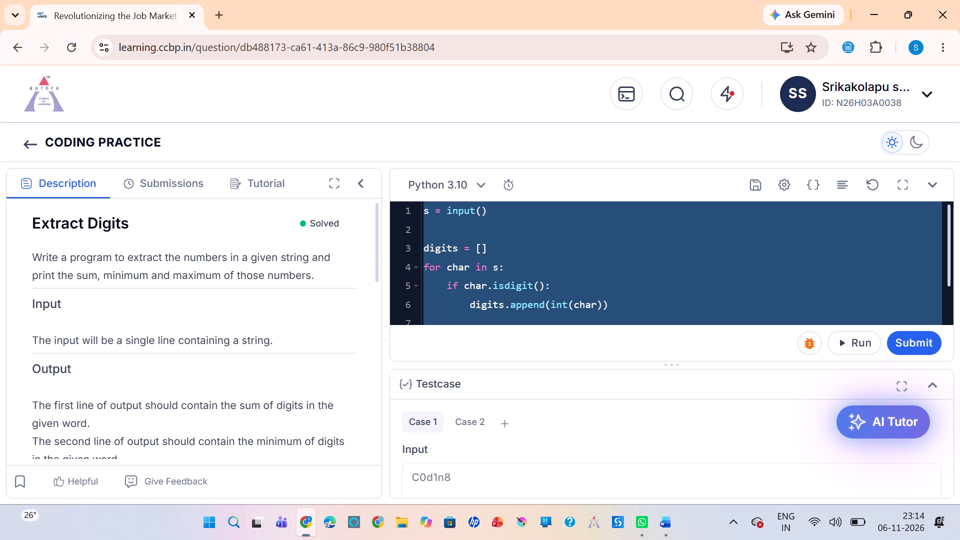
{"action": "key", "text": "ctrl+c"}
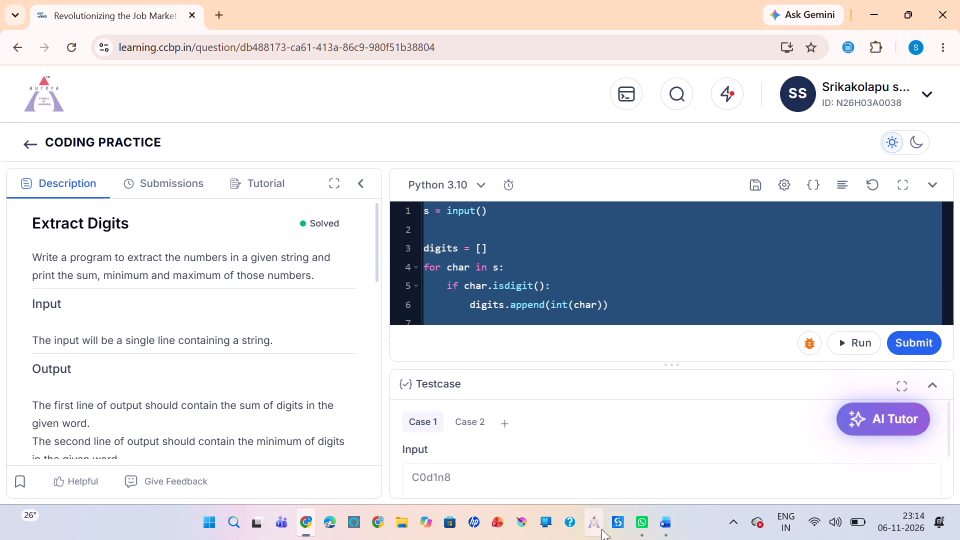
In the Word lab report, paste the code under program 2's CODE heading and add two new lines after print(max(digits)).
{"action": "left_click", "coordinate": [663, 517]}
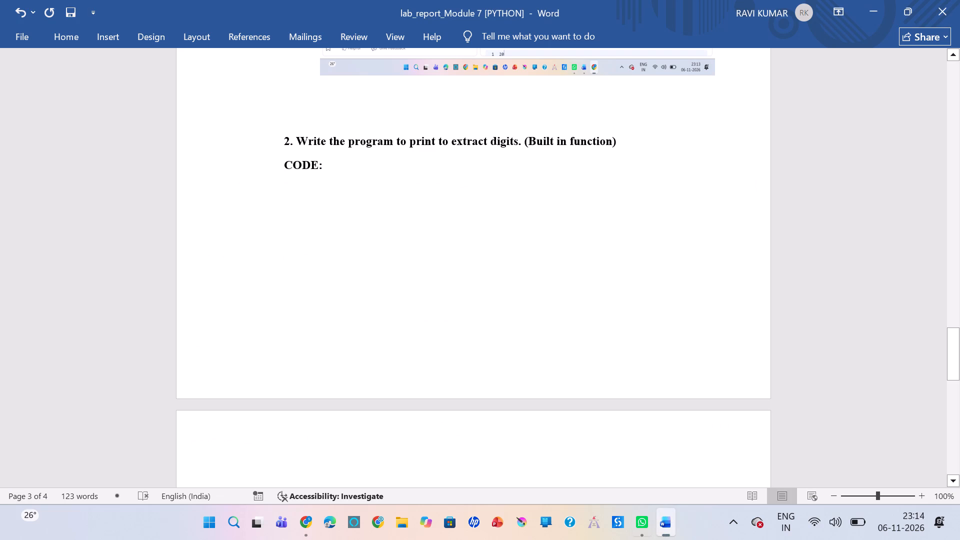
{"action": "left_click", "coordinate": [298, 205]}
{"action": "key", "text": "ctrl+v"}
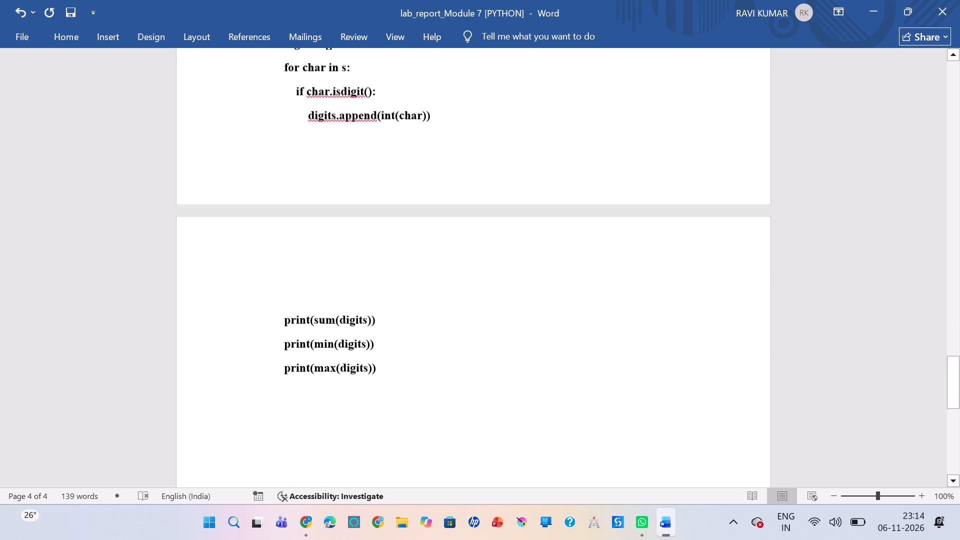
{"action": "scroll", "coordinate": [298, 205], "scroll_direction": "up", "scroll_amount": 1}
{"action": "scroll", "coordinate": [298, 205], "scroll_direction": "down", "scroll_amount": 6}
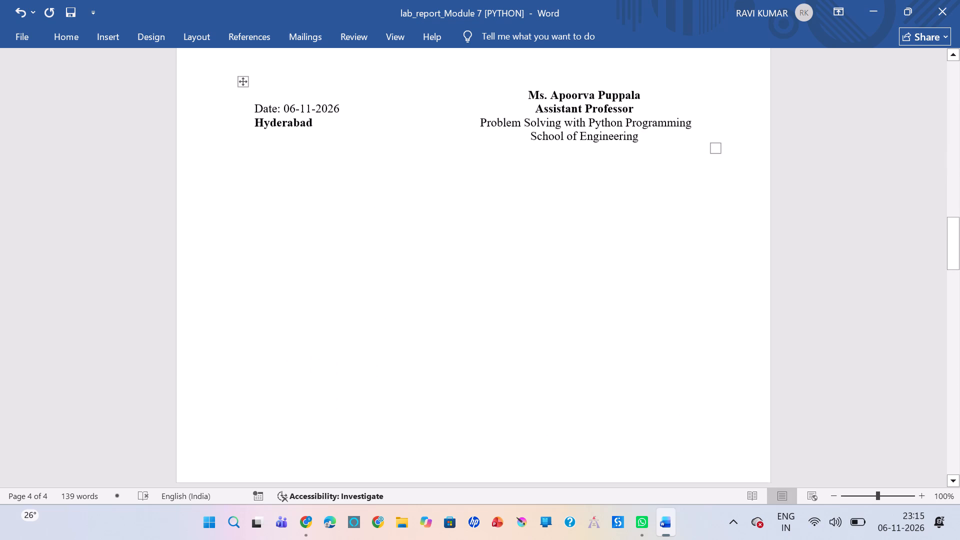
{"action": "scroll", "coordinate": [298, 205], "scroll_direction": "down", "scroll_amount": 5}
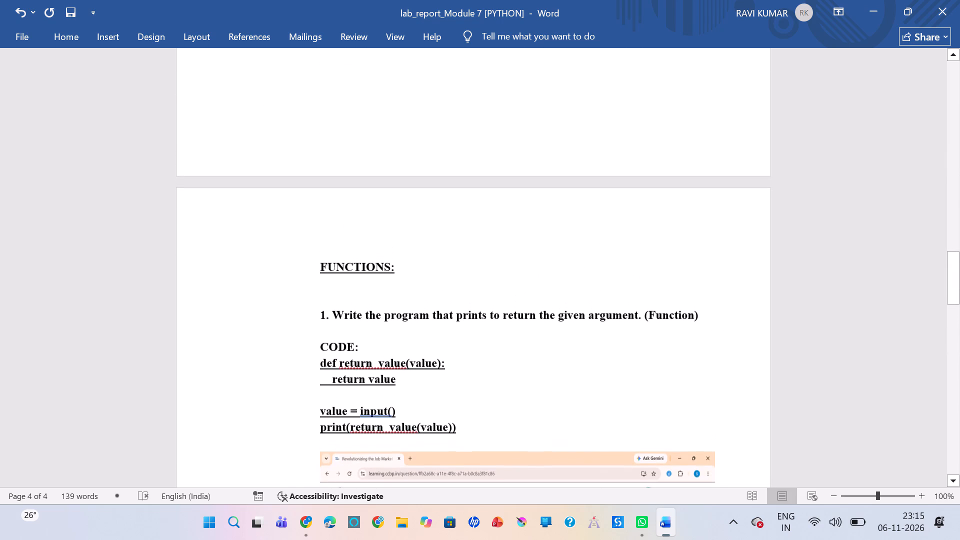
{"action": "scroll", "coordinate": [298, 205], "scroll_direction": "down", "scroll_amount": 2}
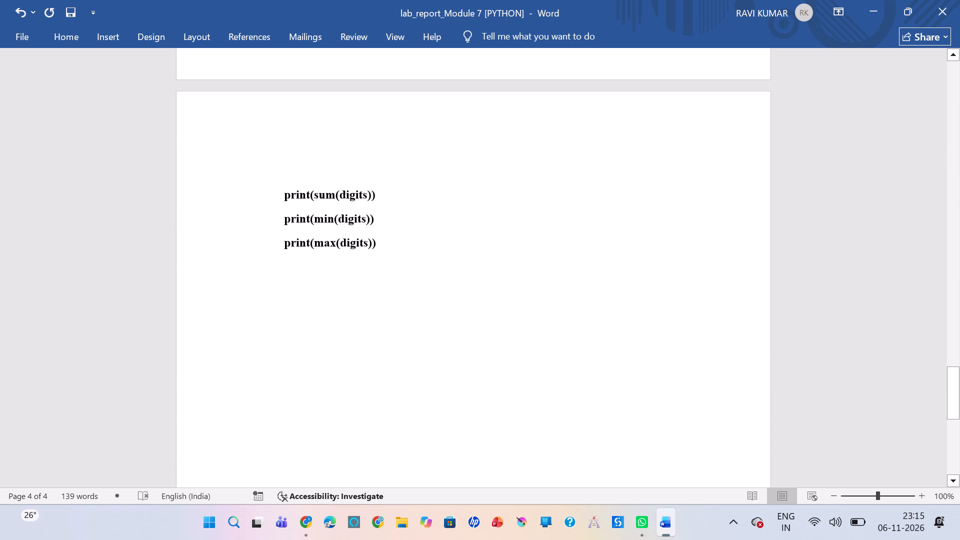
{"action": "key", "text": "Return"}
{"action": "key", "text": "Return"}
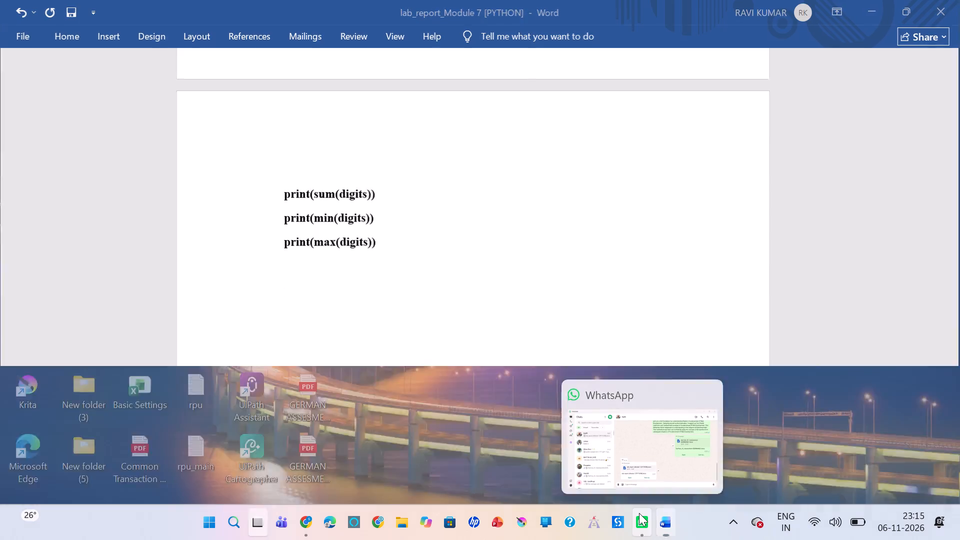
Back in Chrome, run and submit the Extract Digits solution and capture a full-screen screenshot of the submission page.
{"action": "left_click", "coordinate": [507, 248]}
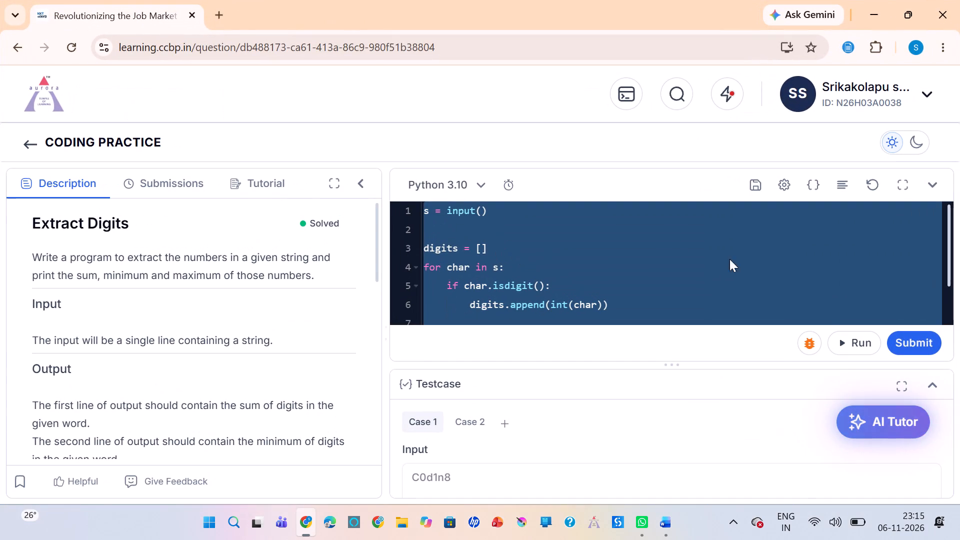
{"action": "left_click", "coordinate": [824, 331]}
{"action": "left_click", "coordinate": [849, 343]}
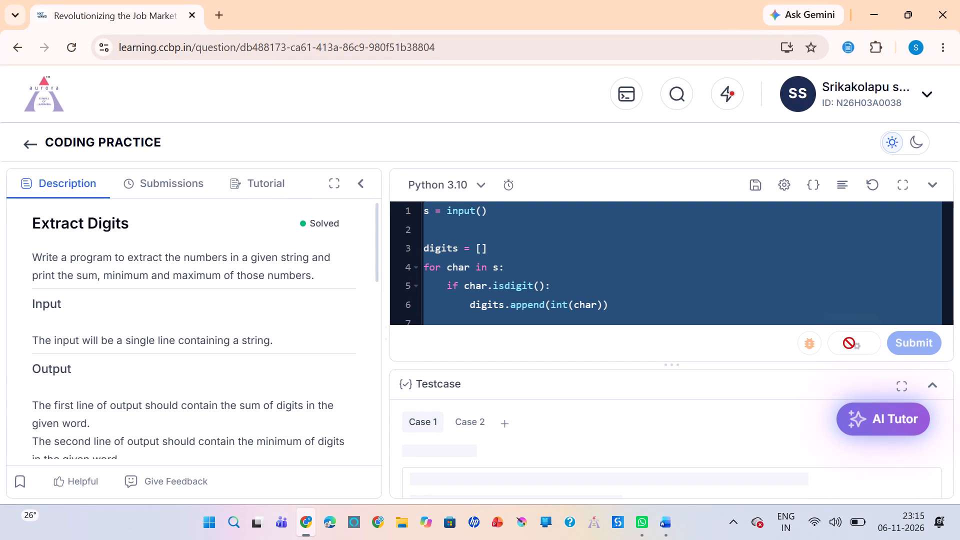
{"action": "left_click", "coordinate": [793, 252]}
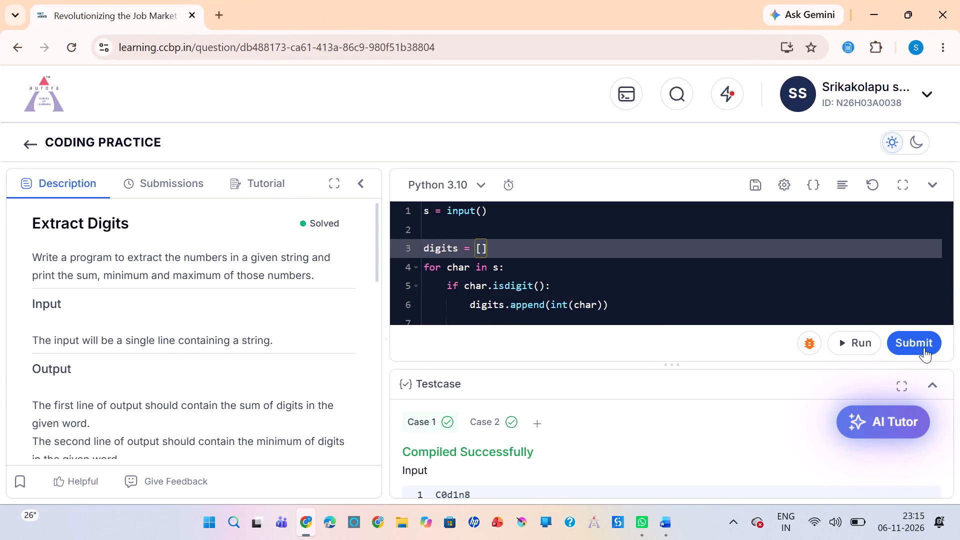
{"action": "left_click", "coordinate": [935, 344]}
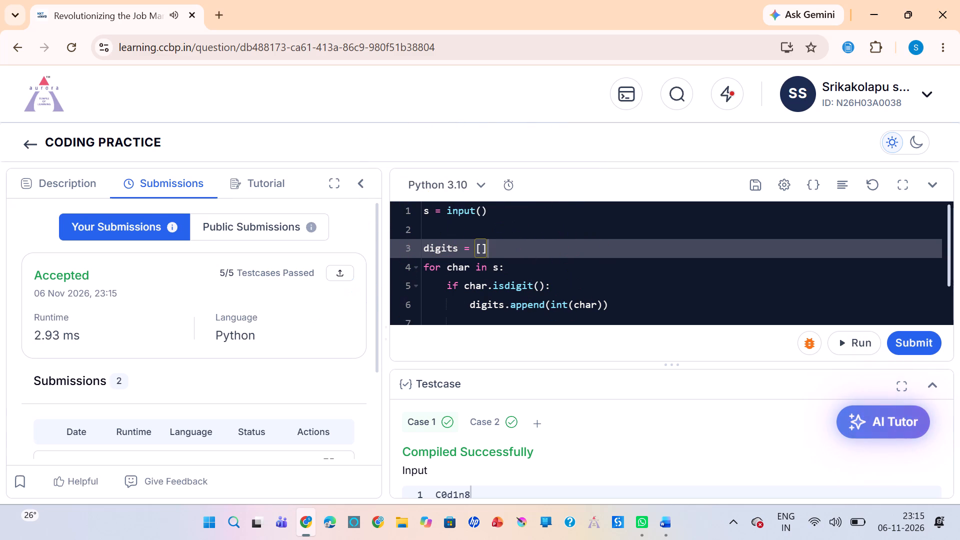
{"action": "key", "text": "super+Print"}
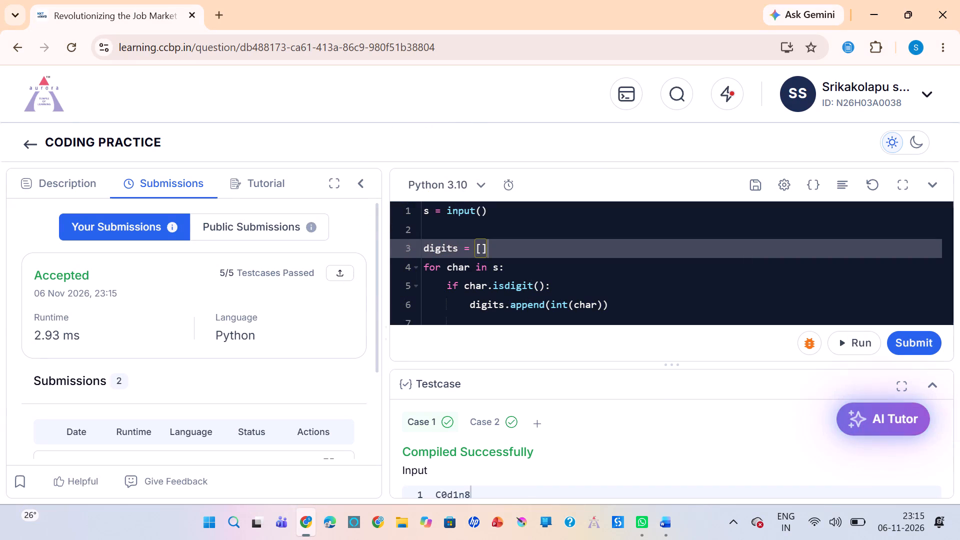
In the Word lab report, paste the submission screenshot directly below the print(max(digits)) line.
{"action": "left_click", "coordinate": [660, 524]}
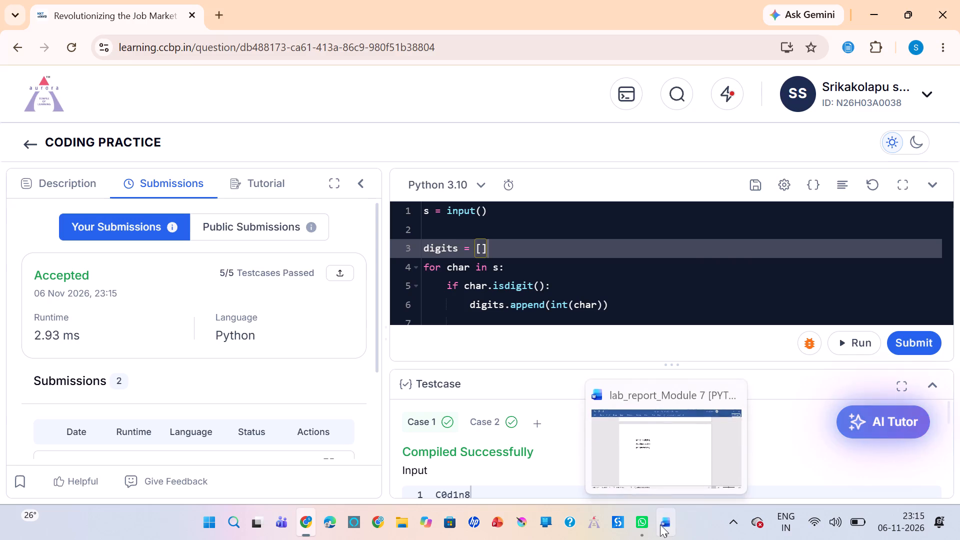
{"action": "left_click", "coordinate": [291, 292]}
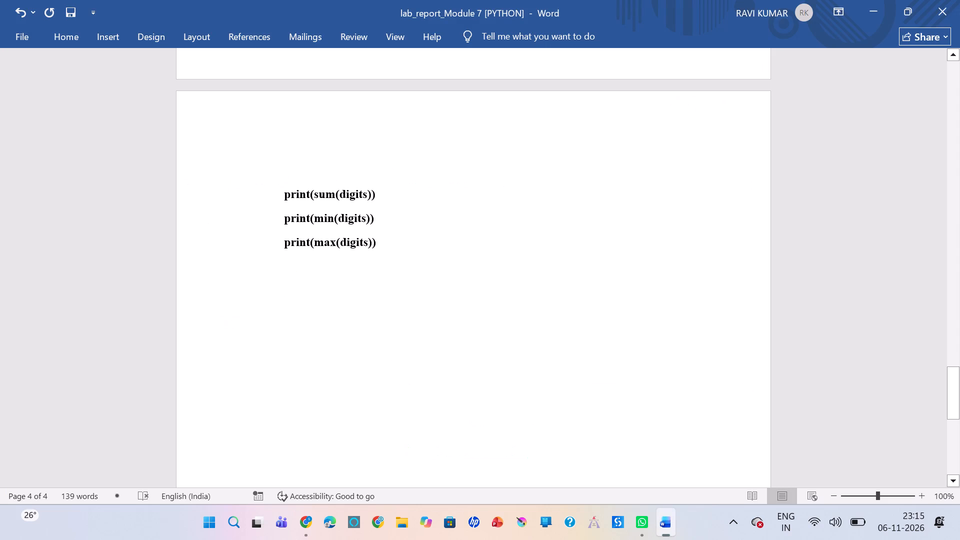
{"action": "left_click", "coordinate": [288, 287]}
{"action": "left_click", "coordinate": [288, 276]}
{"action": "key", "text": "ctrl+v"}
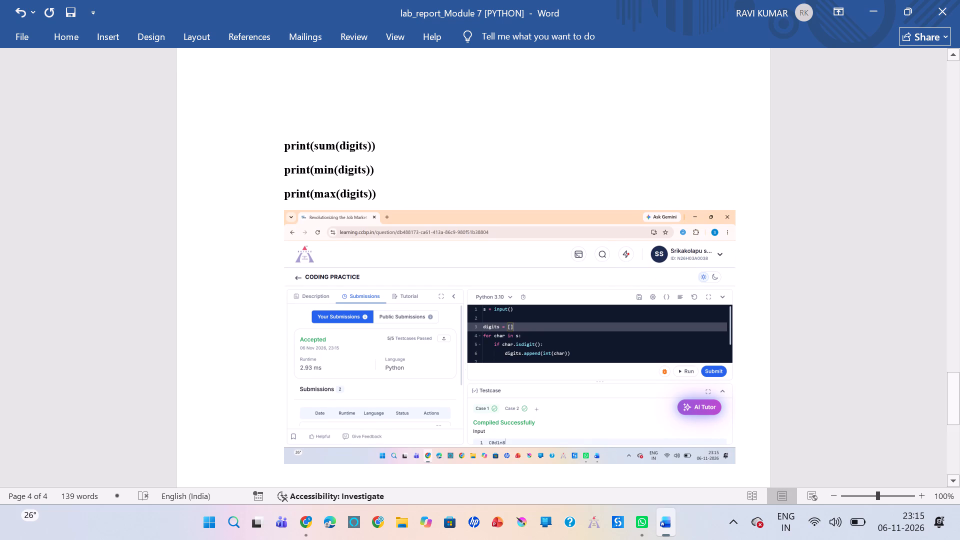
Review the front of the report, checking the title page and the certificate page.
{"action": "scroll", "coordinate": [236, 213], "scroll_direction": "up", "scroll_amount": 9}
{"action": "scroll", "coordinate": [236, 213], "scroll_direction": "down", "scroll_amount": 4}
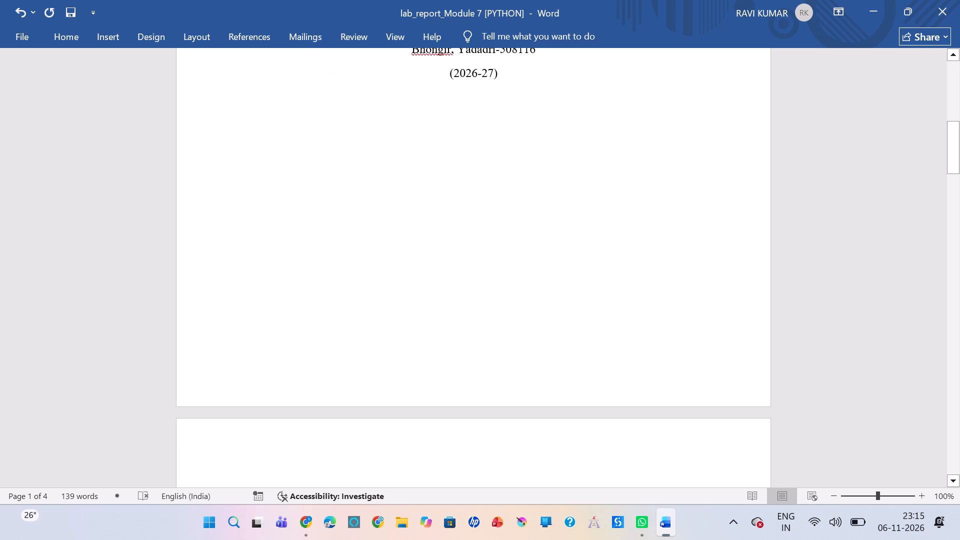
{"action": "scroll", "coordinate": [372, 211], "scroll_direction": "up", "scroll_amount": 6}
{"action": "scroll", "coordinate": [372, 211], "scroll_direction": "down", "scroll_amount": 5}
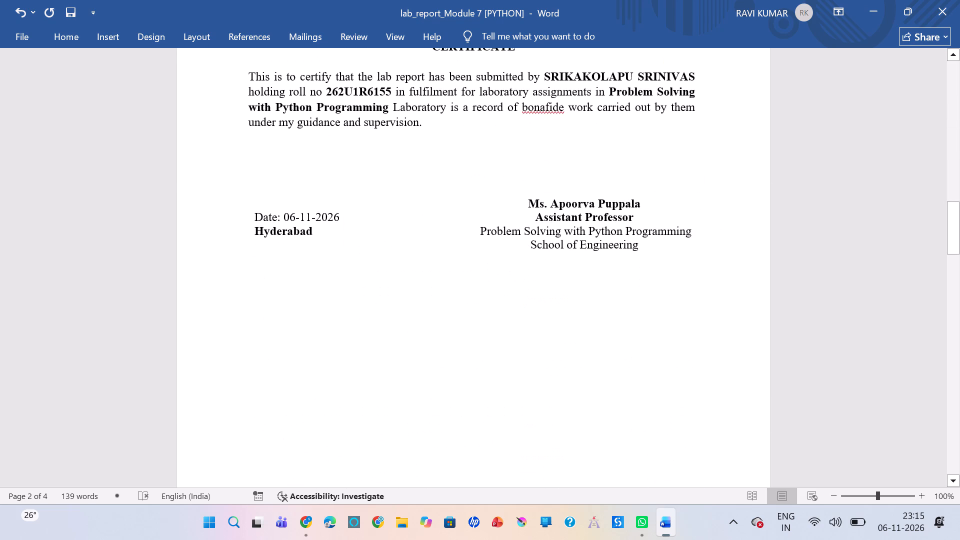
{"action": "scroll", "coordinate": [372, 211], "scroll_direction": "down", "scroll_amount": 4}
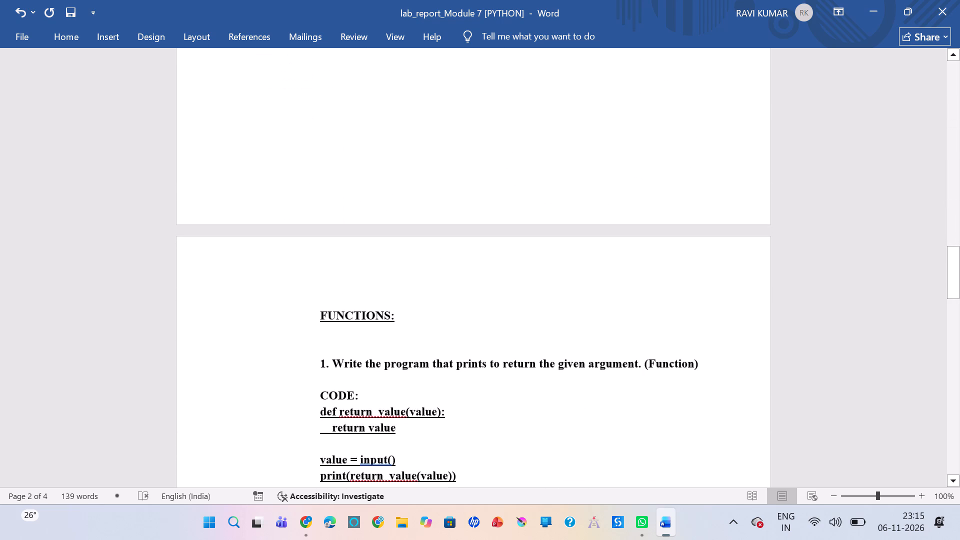
Review both programs under FUNCTIONS, checking the code, the screenshots and how program 2 splits across pages.
{"action": "scroll", "coordinate": [372, 211], "scroll_direction": "down", "scroll_amount": 3}
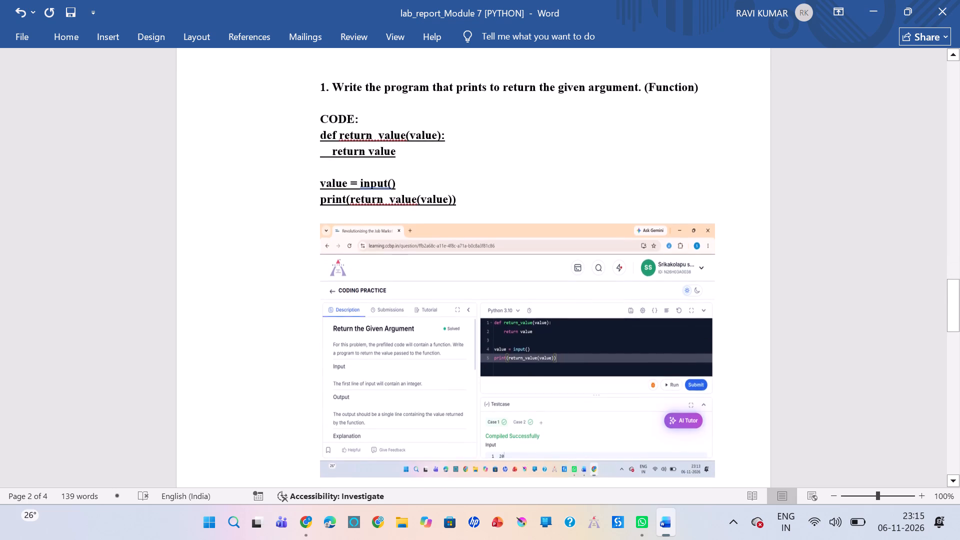
{"action": "scroll", "coordinate": [372, 211], "scroll_direction": "down", "scroll_amount": 1}
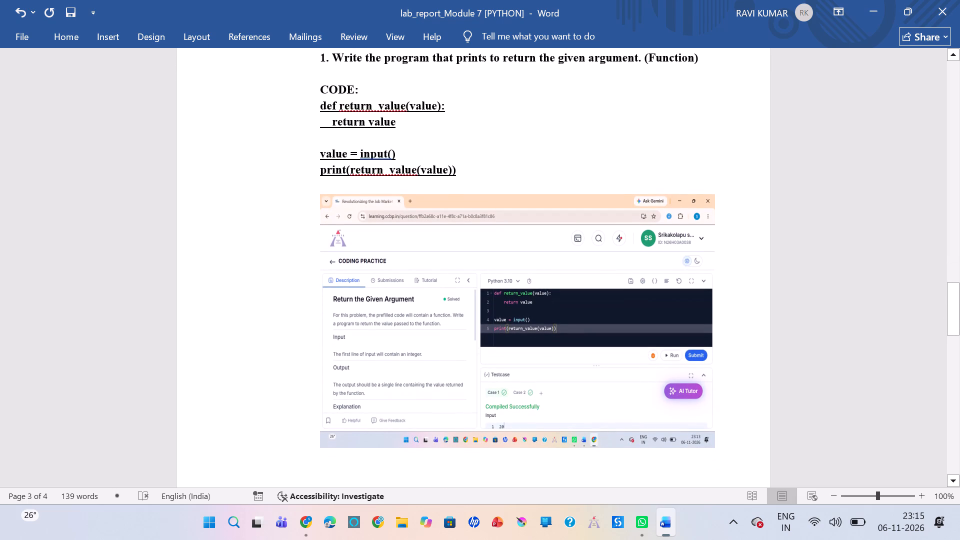
{"action": "scroll", "coordinate": [372, 211], "scroll_direction": "down", "scroll_amount": 2}
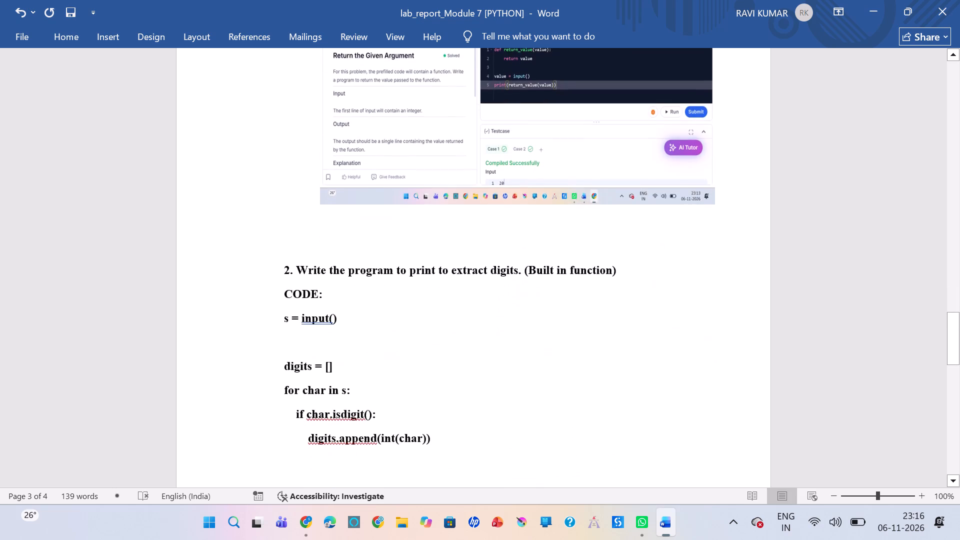
{"action": "scroll", "coordinate": [372, 211], "scroll_direction": "down", "scroll_amount": 1}
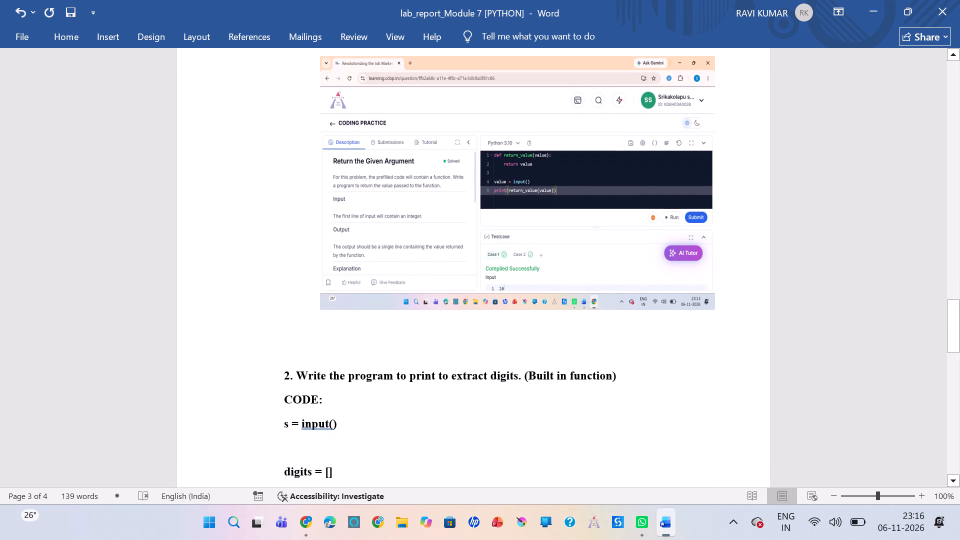
{"action": "scroll", "coordinate": [372, 211], "scroll_direction": "down", "scroll_amount": 1}
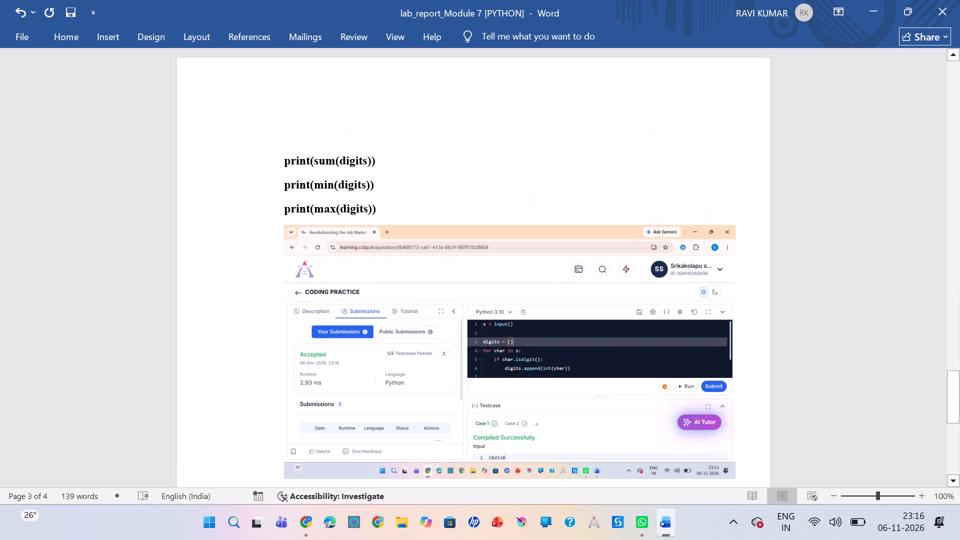
{"action": "scroll", "coordinate": [372, 211], "scroll_direction": "up", "scroll_amount": 1}
{"action": "scroll", "coordinate": [372, 211], "scroll_direction": "right", "scroll_amount": 1}
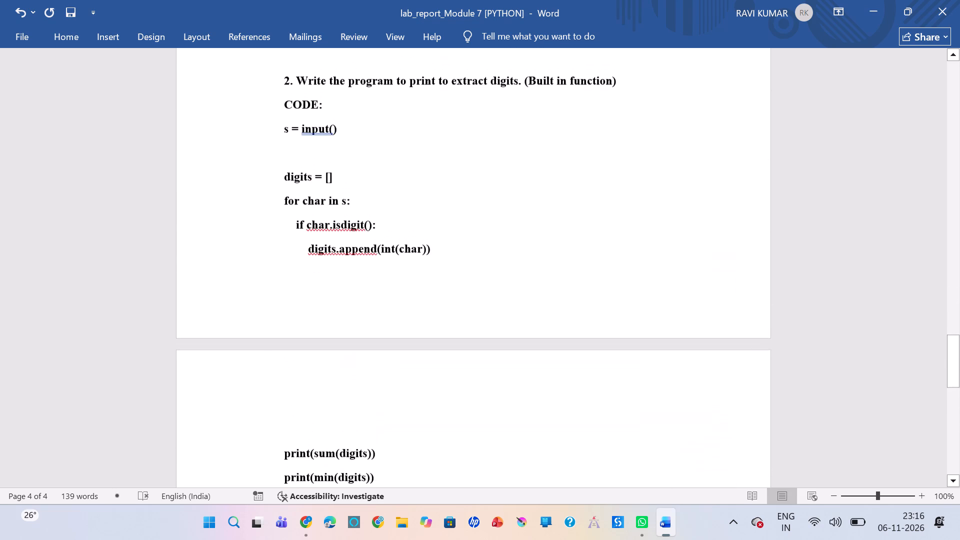
{"action": "scroll", "coordinate": [372, 211], "scroll_direction": "right", "scroll_amount": 1}
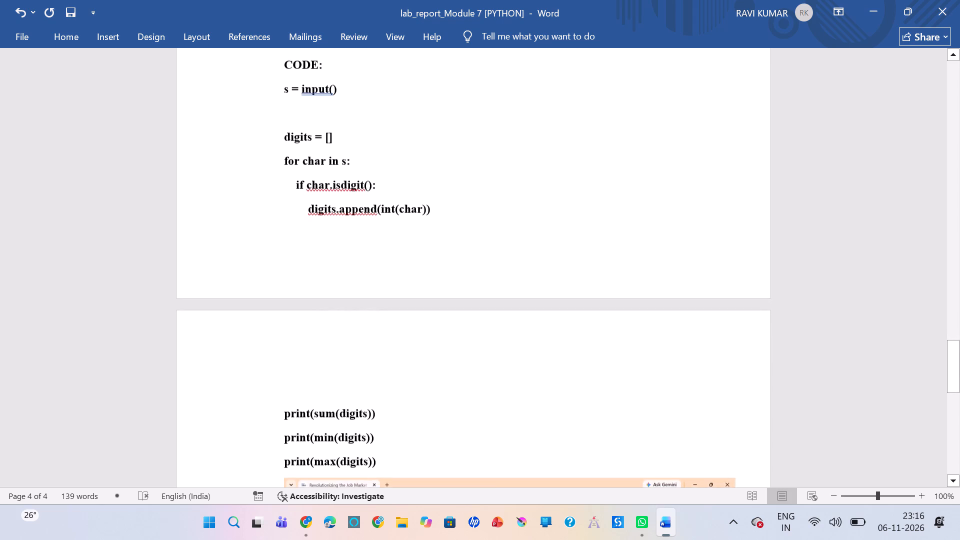
{"action": "scroll", "coordinate": [372, 211], "scroll_direction": "right", "scroll_amount": 1}
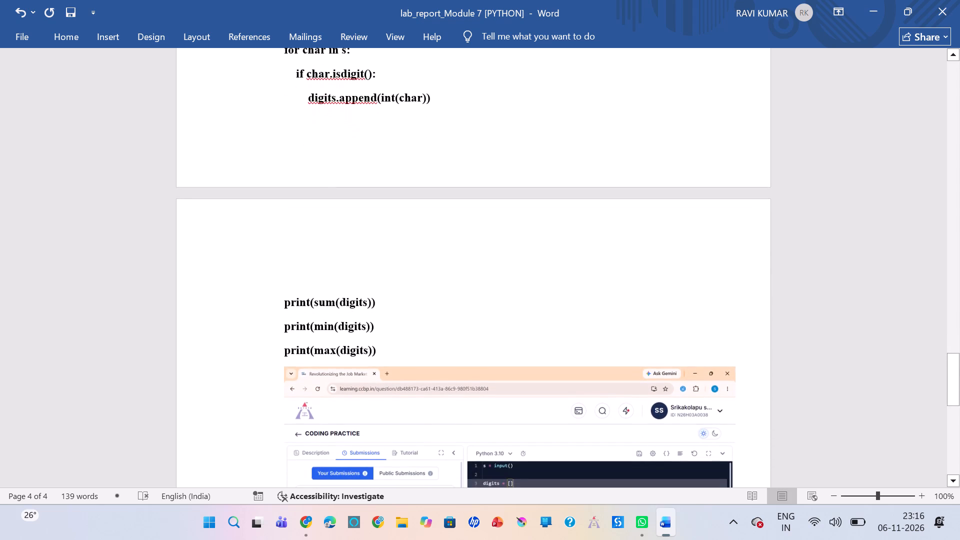
{"action": "scroll", "coordinate": [372, 211], "scroll_direction": "right", "scroll_amount": 1}
{"action": "scroll", "coordinate": [372, 211], "scroll_direction": "down", "scroll_amount": 1}
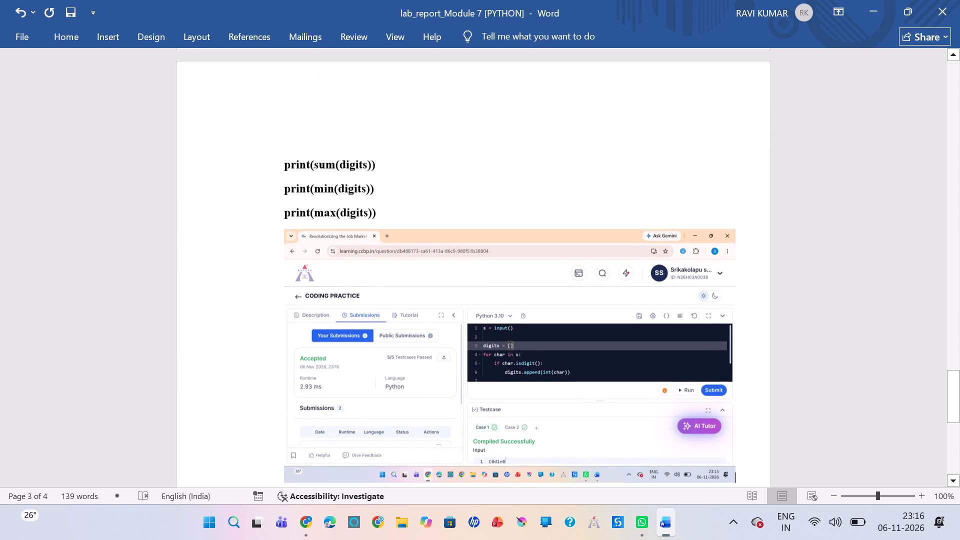
{"action": "scroll", "coordinate": [372, 211], "scroll_direction": "down", "scroll_amount": 1}
{"action": "scroll", "coordinate": [372, 211], "scroll_direction": "up", "scroll_amount": 1}
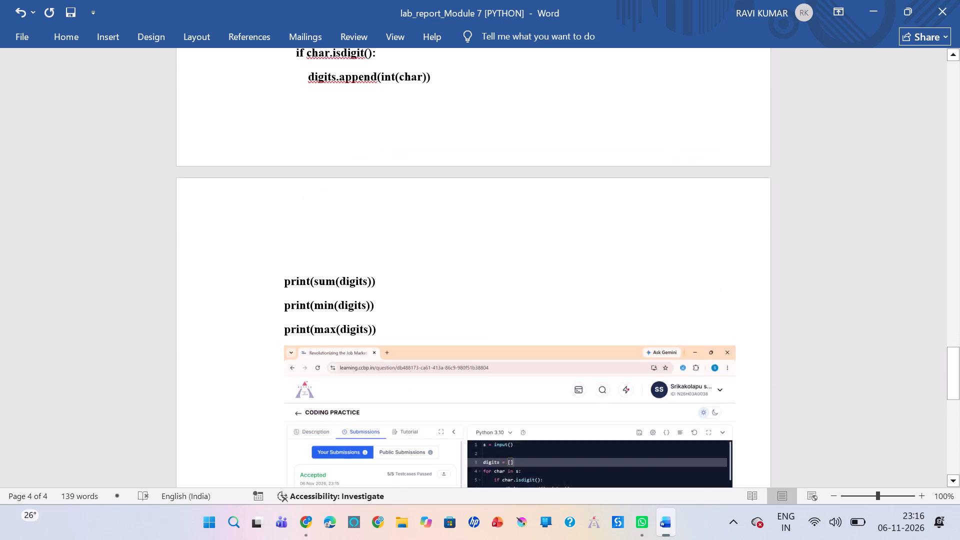
{"action": "scroll", "coordinate": [372, 211], "scroll_direction": "down", "scroll_amount": 1}
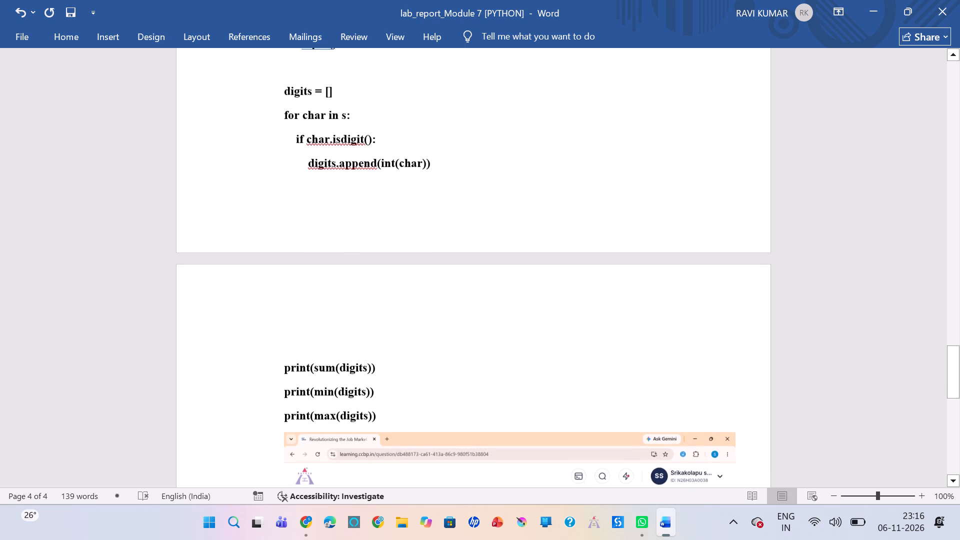
Examine the end of program 2, checking the page break in its code, the print lines and the pasted submission screenshot.
{"action": "scroll", "coordinate": [372, 211], "scroll_direction": "down", "scroll_amount": 3}
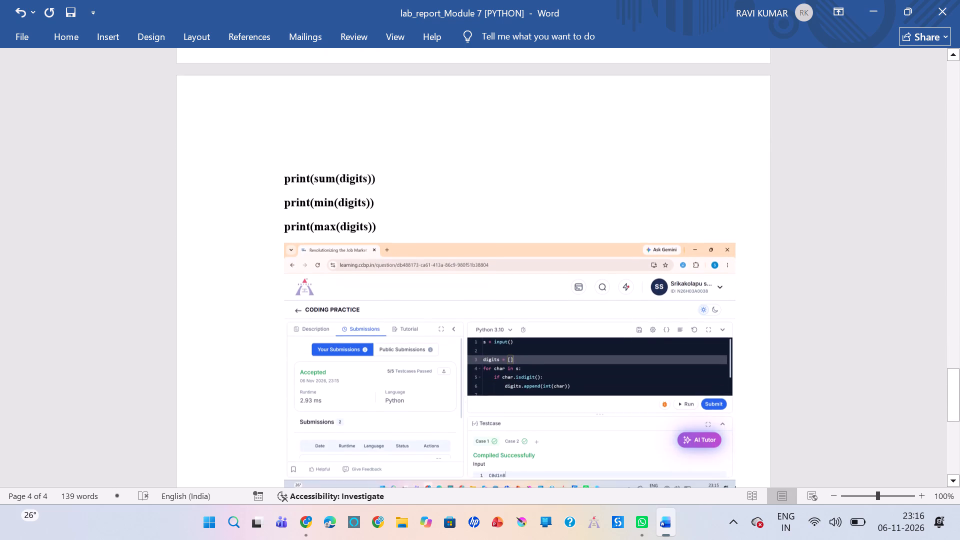
{"action": "scroll", "coordinate": [372, 211], "scroll_direction": "right", "scroll_amount": 2}
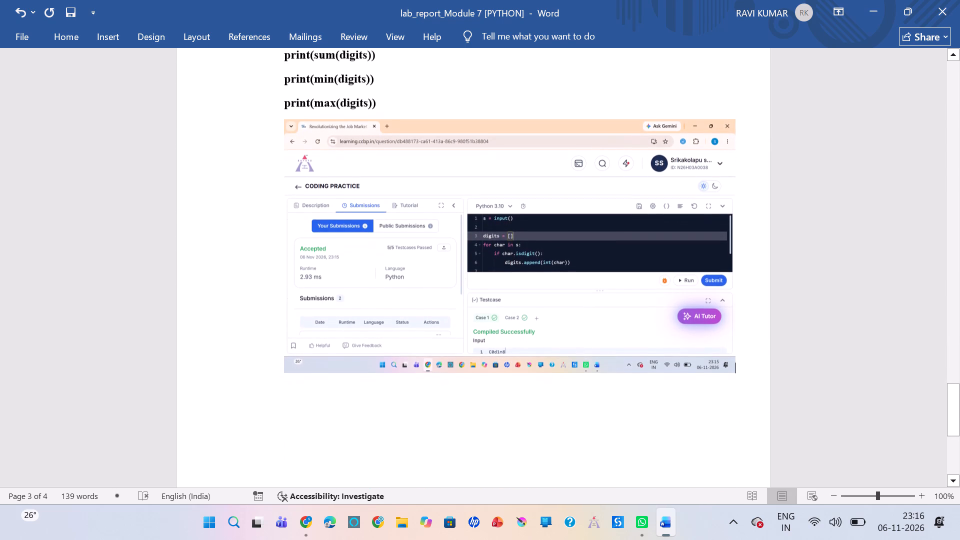
{"action": "scroll", "coordinate": [372, 211], "scroll_direction": "right", "scroll_amount": 2}
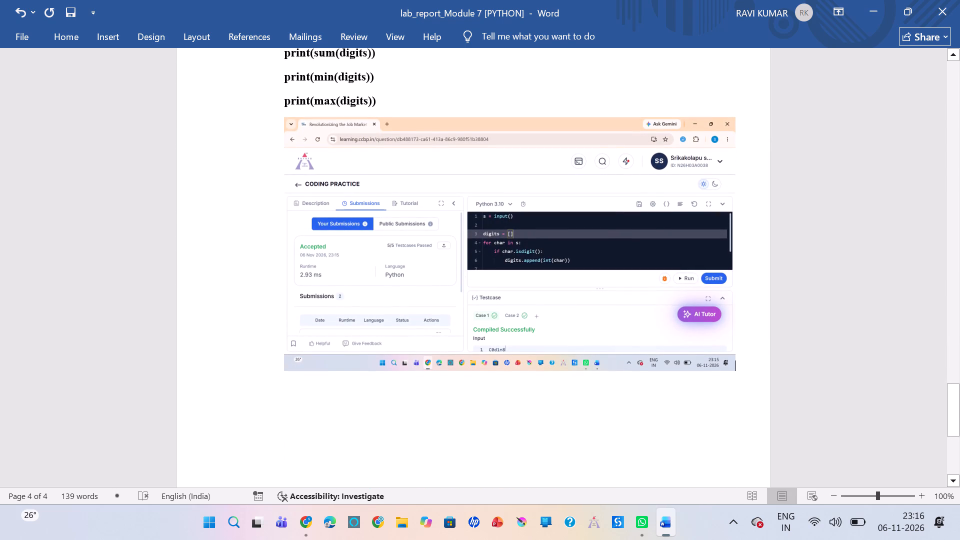
{"action": "scroll", "coordinate": [372, 211], "scroll_direction": "right", "scroll_amount": 3}
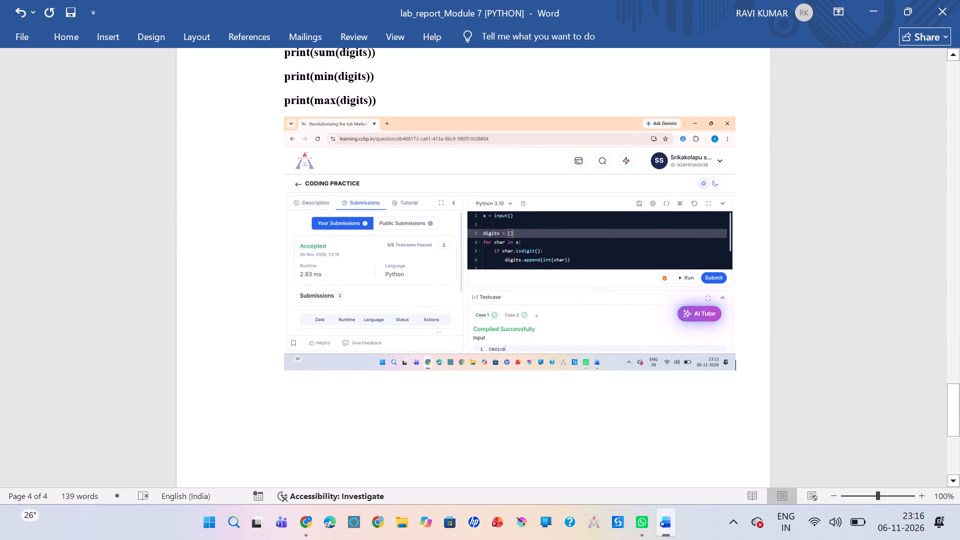
{"action": "scroll", "coordinate": [372, 211], "scroll_direction": "right", "scroll_amount": 1}
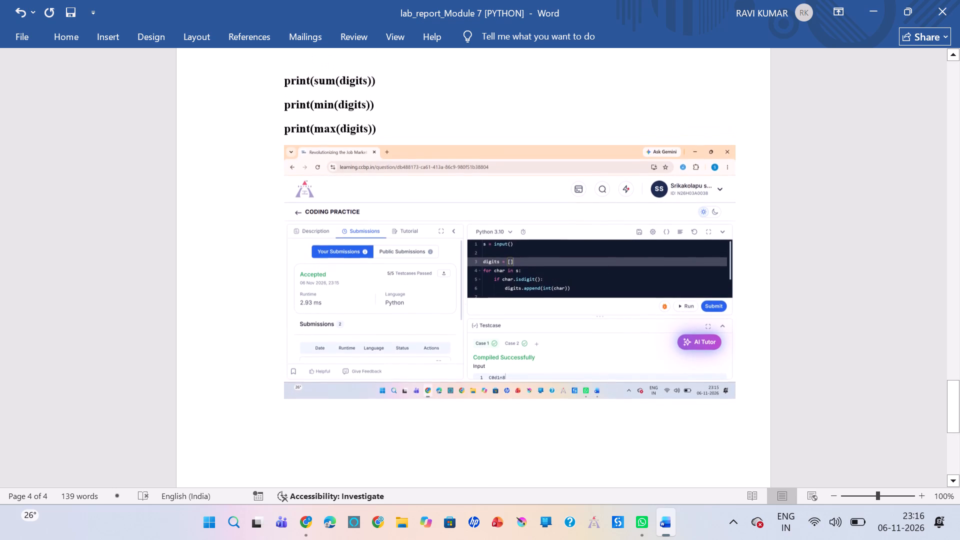
{"action": "scroll", "coordinate": [372, 211], "scroll_direction": "right", "scroll_amount": 1}
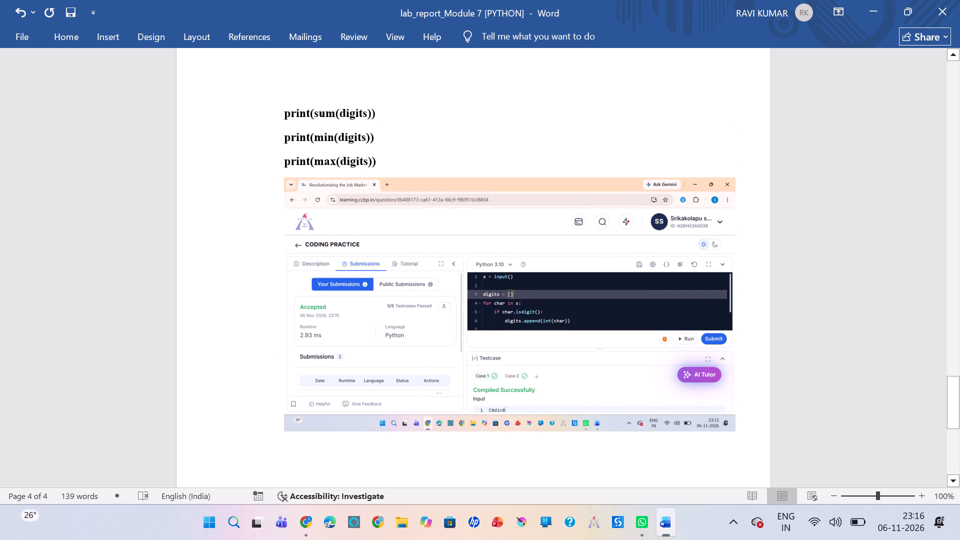
{"action": "scroll", "coordinate": [462, 221], "scroll_direction": "up", "scroll_amount": 2}
{"action": "scroll", "coordinate": [462, 221], "scroll_direction": "right", "scroll_amount": 1}
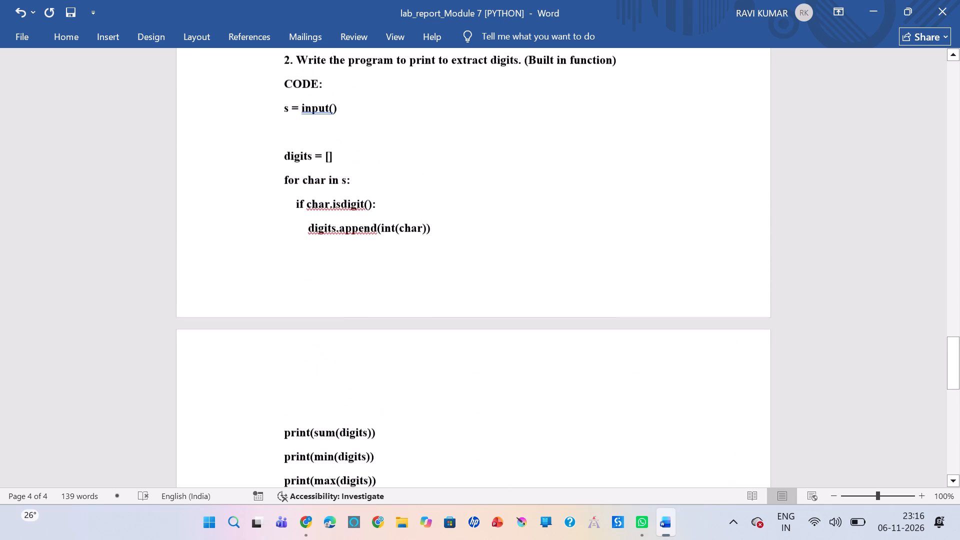
{"action": "scroll", "coordinate": [462, 221], "scroll_direction": "right", "scroll_amount": 1}
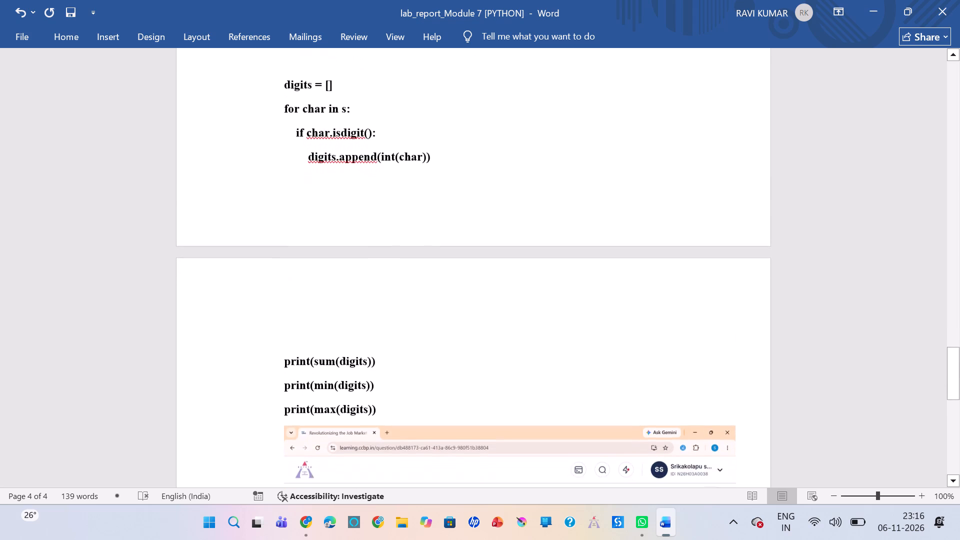
{"action": "scroll", "coordinate": [462, 221], "scroll_direction": "right", "scroll_amount": 1}
{"action": "scroll", "coordinate": [462, 221], "scroll_direction": "down", "scroll_amount": 2}
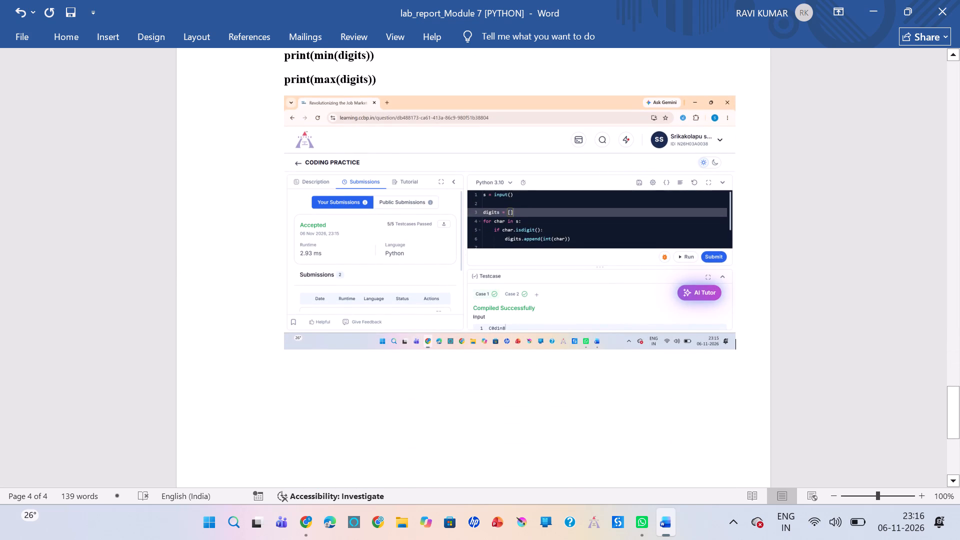
{"action": "scroll", "coordinate": [489, 222], "scroll_direction": "up", "scroll_amount": 2}
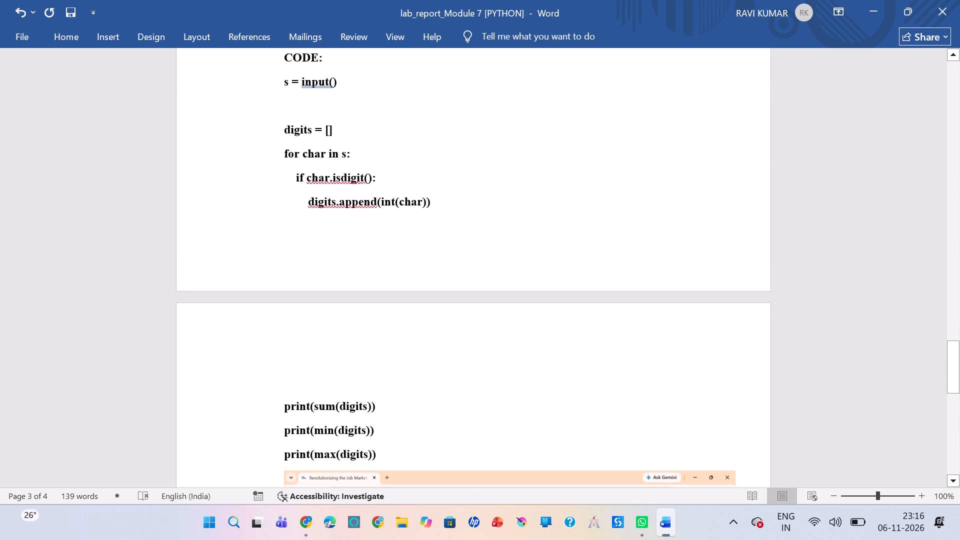
{"action": "scroll", "coordinate": [362, 196], "scroll_direction": "down", "scroll_amount": 2}
{"action": "scroll", "coordinate": [340, 116], "scroll_direction": "up", "scroll_amount": 1}
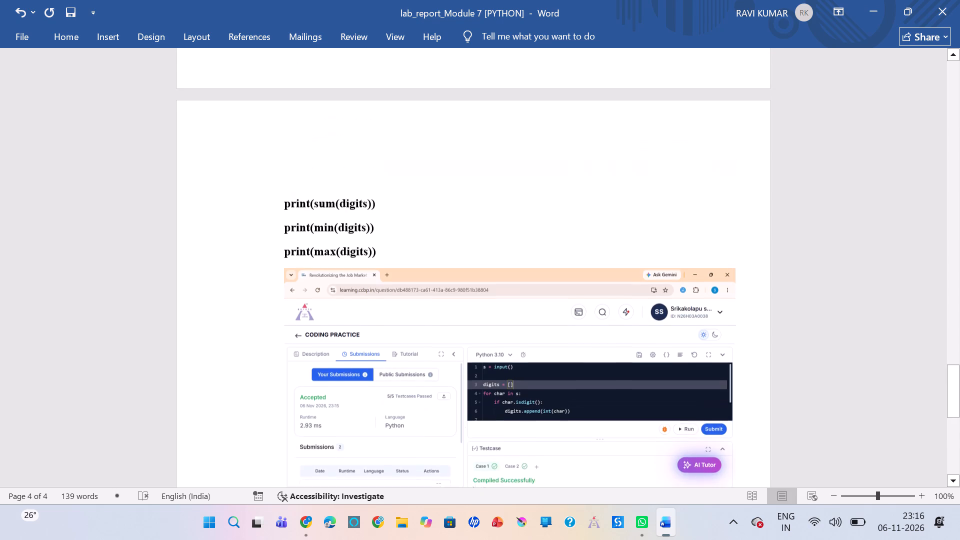
{"action": "scroll", "coordinate": [340, 116], "scroll_direction": "up", "scroll_amount": 1}
{"action": "scroll", "coordinate": [372, 223], "scroll_direction": "down", "scroll_amount": 1}
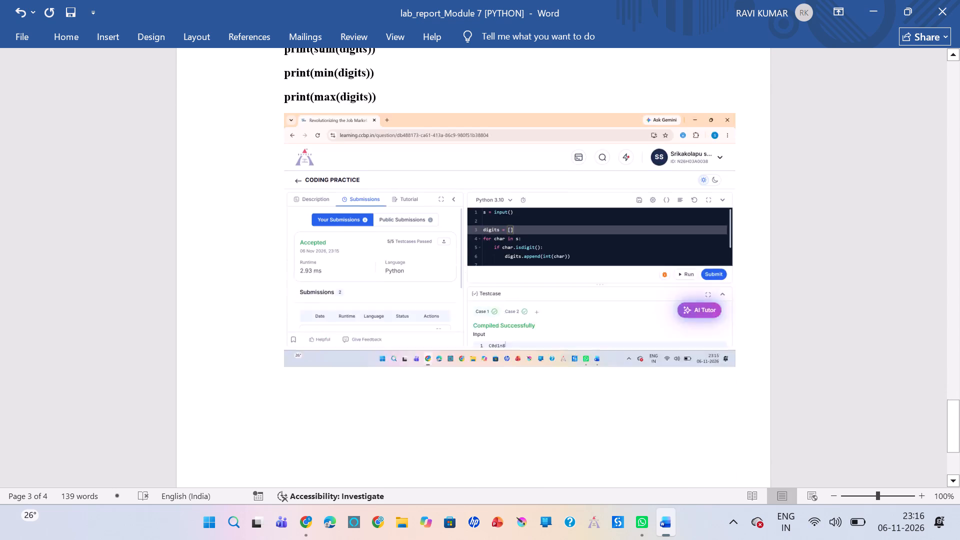
{"action": "scroll", "coordinate": [372, 223], "scroll_direction": "down", "scroll_amount": 1}
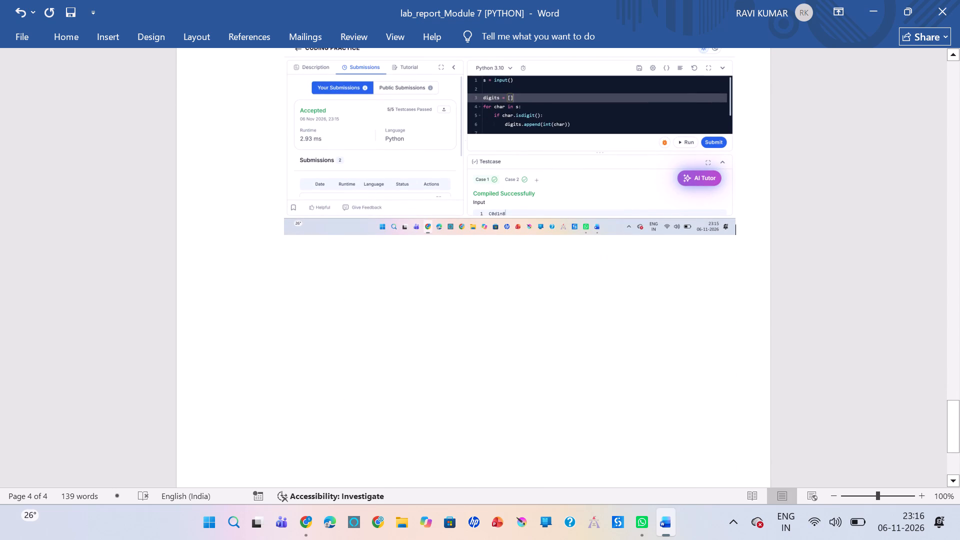
{"action": "scroll", "coordinate": [486, 171], "scroll_direction": "up", "scroll_amount": 1}
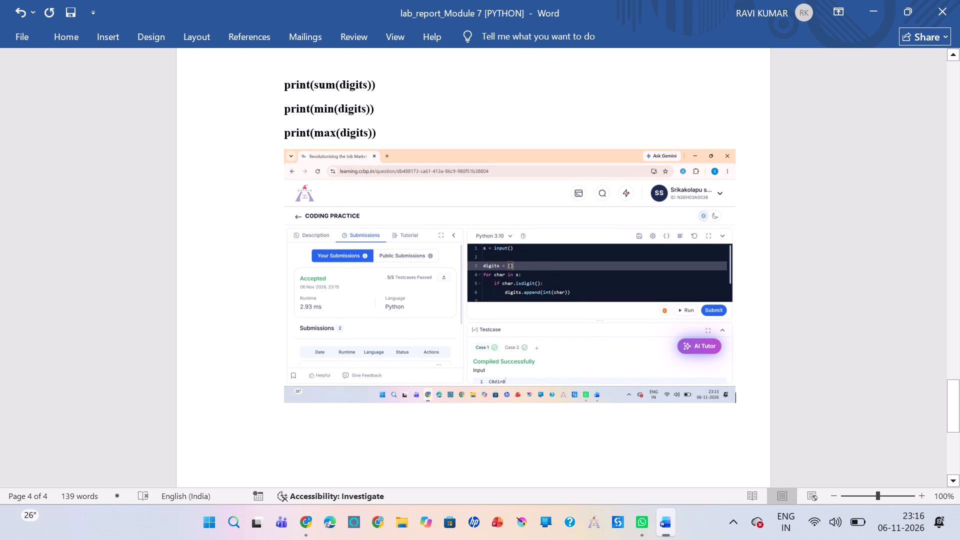
{"action": "scroll", "coordinate": [497, 213], "scroll_direction": "down", "scroll_amount": 1}
{"action": "scroll", "coordinate": [497, 213], "scroll_direction": "up", "scroll_amount": 2}
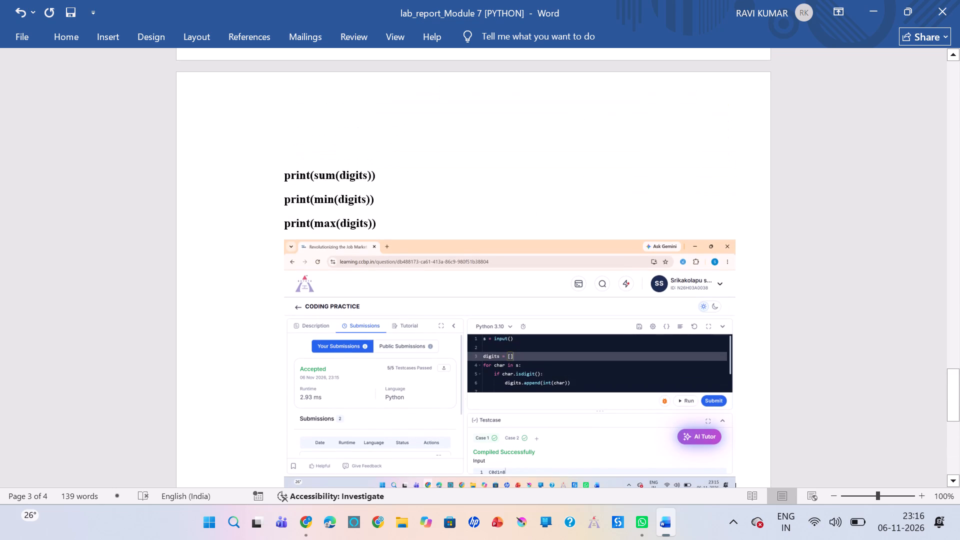
{"action": "scroll", "coordinate": [497, 213], "scroll_direction": "up", "scroll_amount": 1}
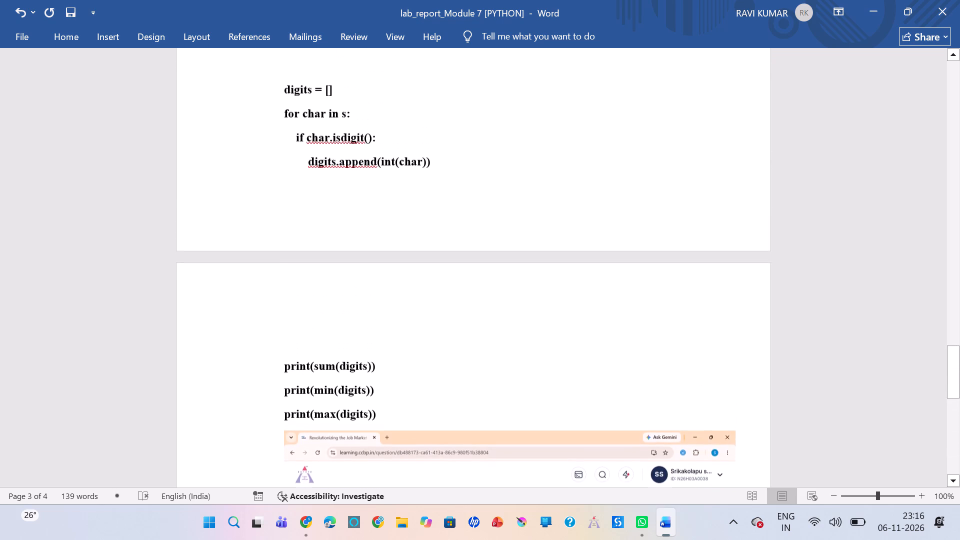
{"action": "scroll", "coordinate": [497, 213], "scroll_direction": "up", "scroll_amount": 1}
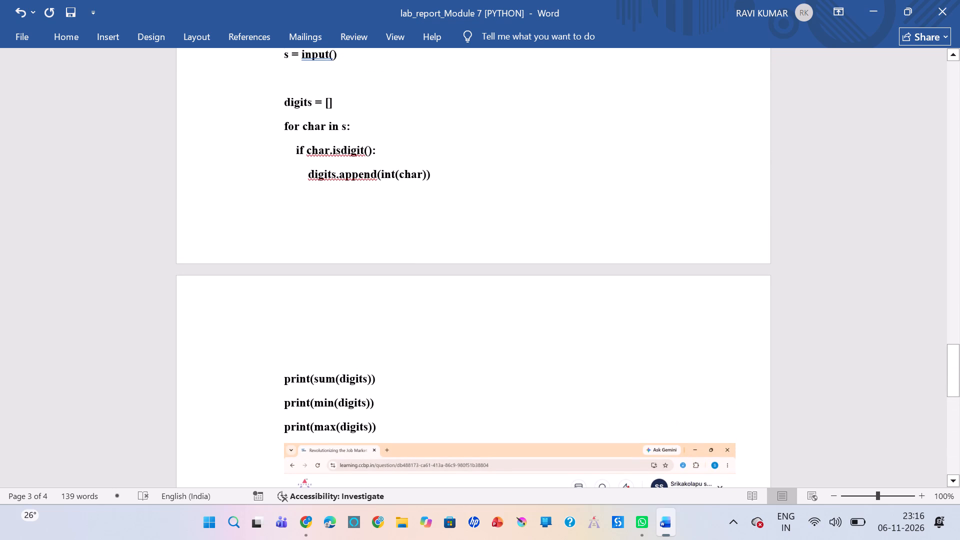
{"action": "scroll", "coordinate": [497, 213], "scroll_direction": "down", "scroll_amount": 3}
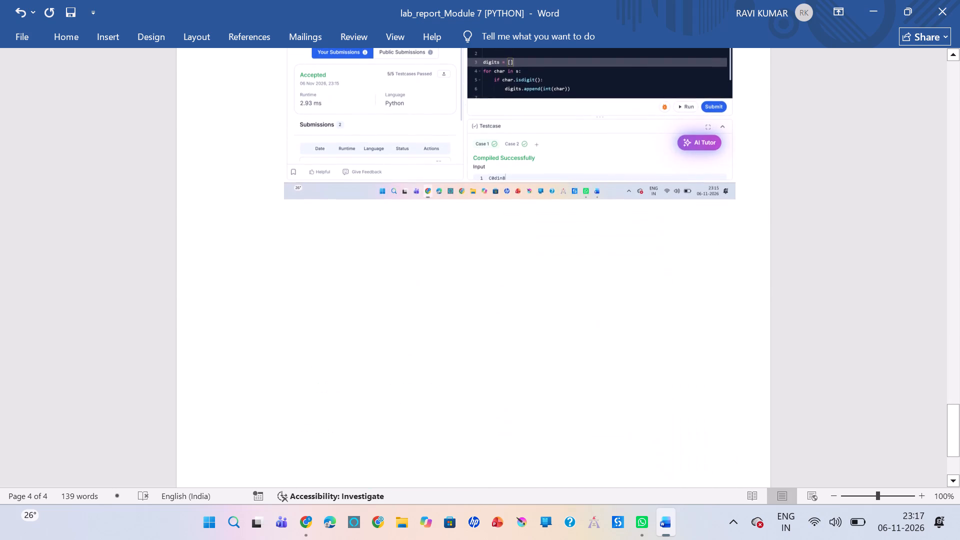
{"action": "scroll", "coordinate": [497, 213], "scroll_direction": "down", "scroll_amount": 4}
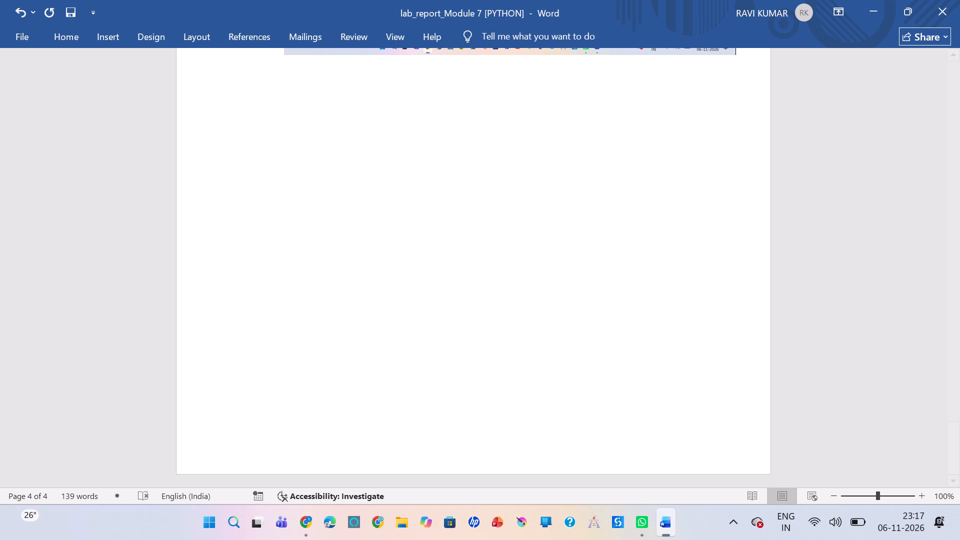
Delete the submission screenshot below the print(max(digits)) line.
{"action": "scroll", "coordinate": [497, 213], "scroll_direction": "up", "scroll_amount": 2}
{"action": "left_click", "coordinate": [428, 381]}
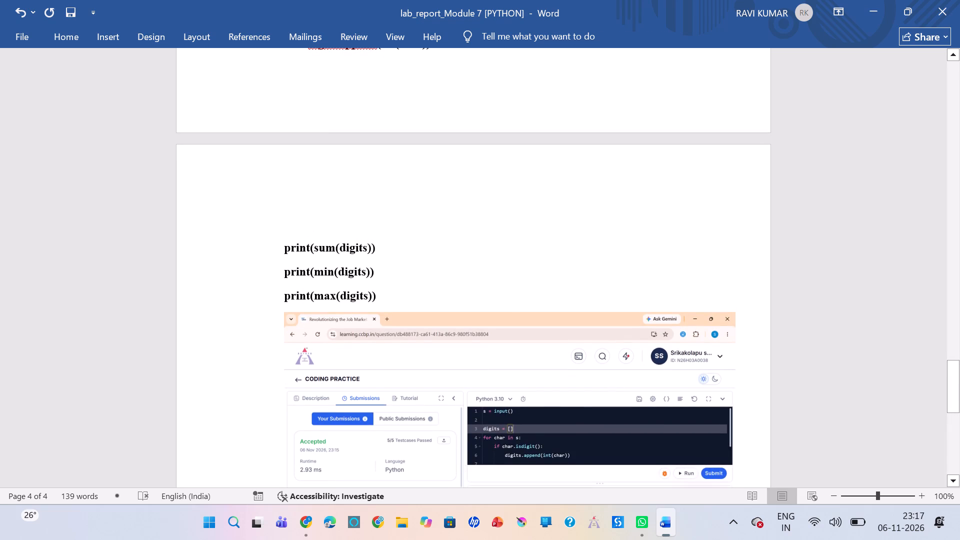
{"action": "key", "text": "BackSpace"}
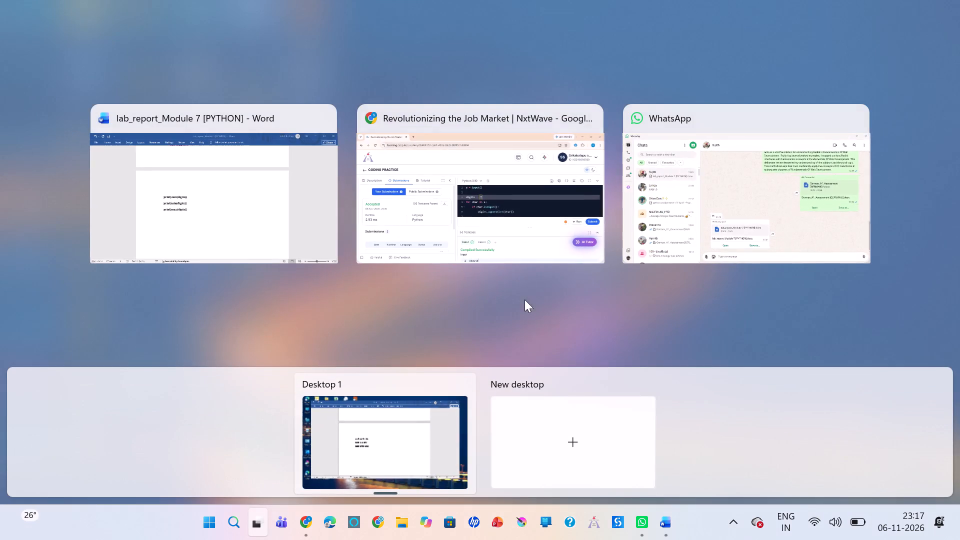
Switch to Chrome, submit the Extract Digits solution again and capture a full-screen screenshot of the submission page.
{"action": "left_click", "coordinate": [464, 248]}
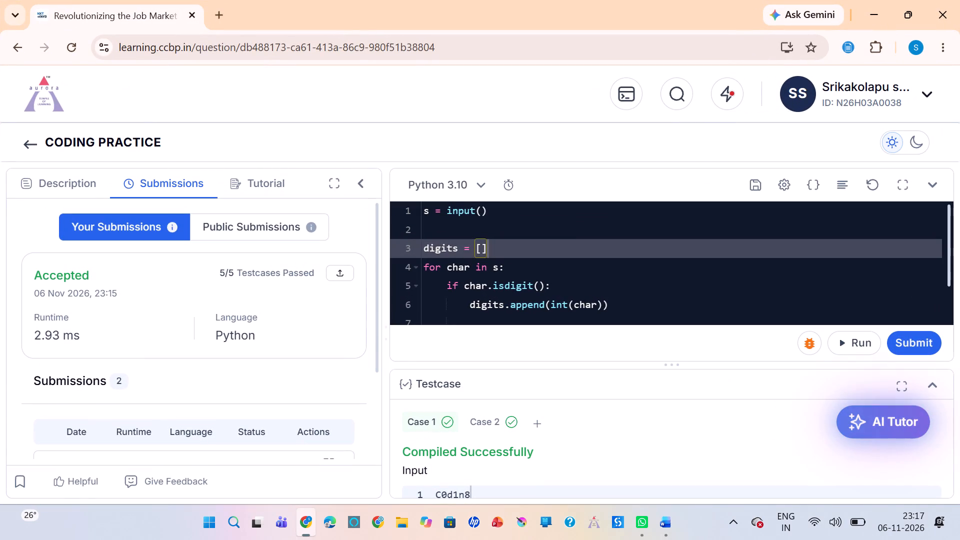
{"action": "scroll", "coordinate": [512, 255], "scroll_direction": "up", "scroll_amount": 3}
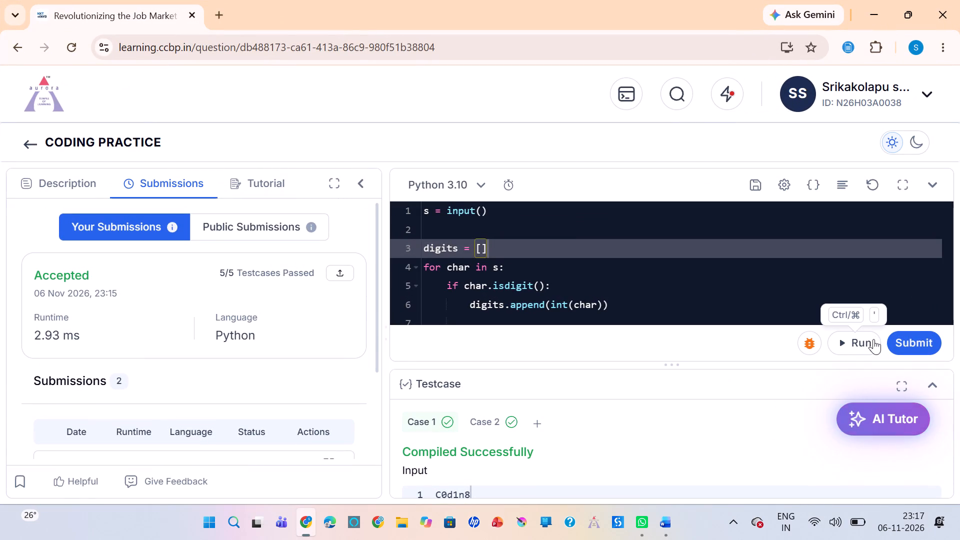
{"action": "left_click", "coordinate": [917, 332]}
{"action": "left_click", "coordinate": [897, 345]}
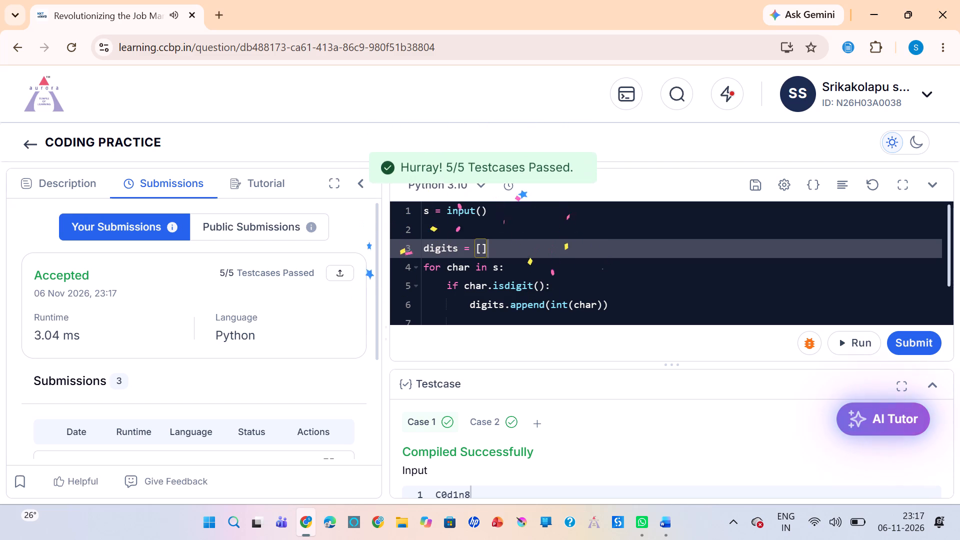
{"action": "key", "text": "super+Print"}
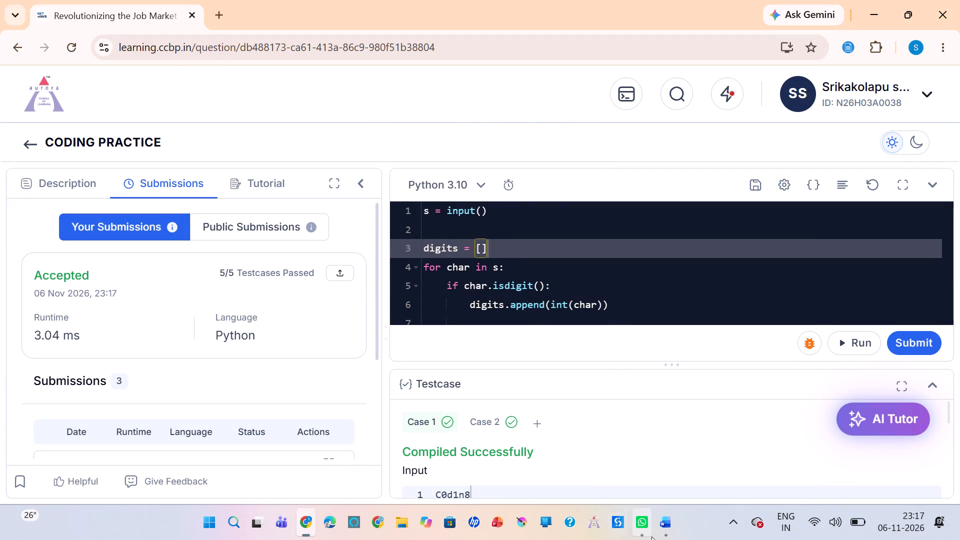
Back in the Word lab report, paste the new submission screenshot on the empty line below print(max(digits)).
{"action": "left_click", "coordinate": [670, 530]}
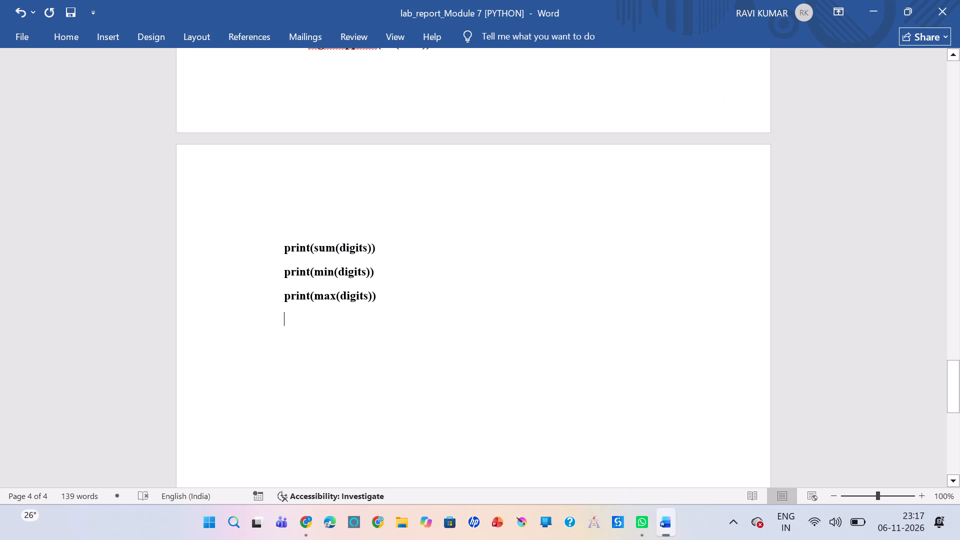
{"action": "left_click", "coordinate": [301, 308]}
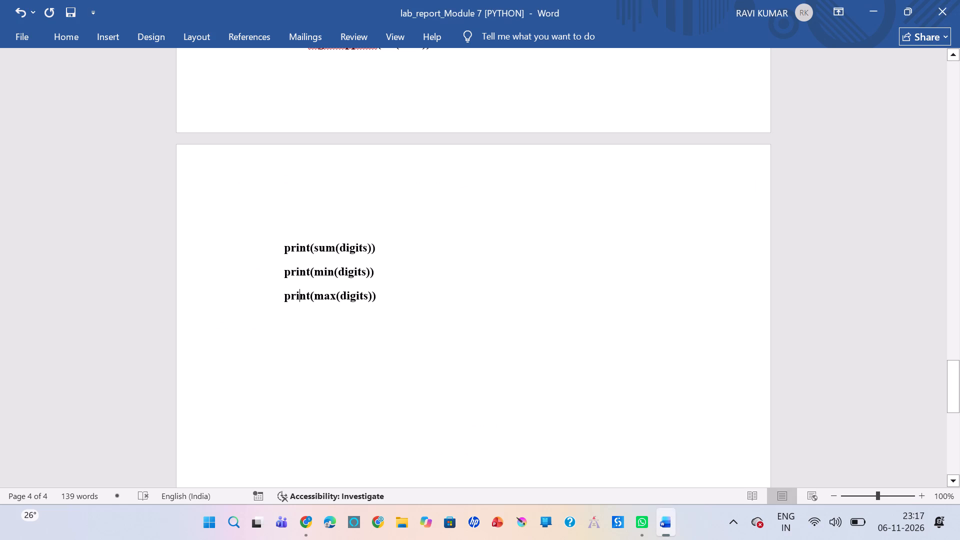
{"action": "left_click", "coordinate": [285, 325]}
{"action": "key", "text": "ctrl+v"}
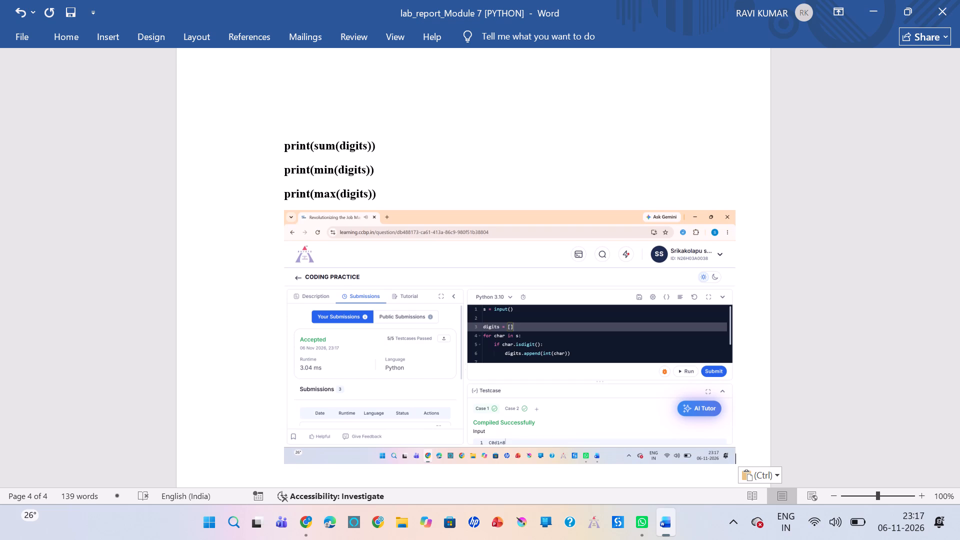
Add the label "OUTPUT:" on a new line below print(return_value(value)) in program 1.
{"action": "scroll", "coordinate": [497, 274], "scroll_direction": "up", "scroll_amount": 3}
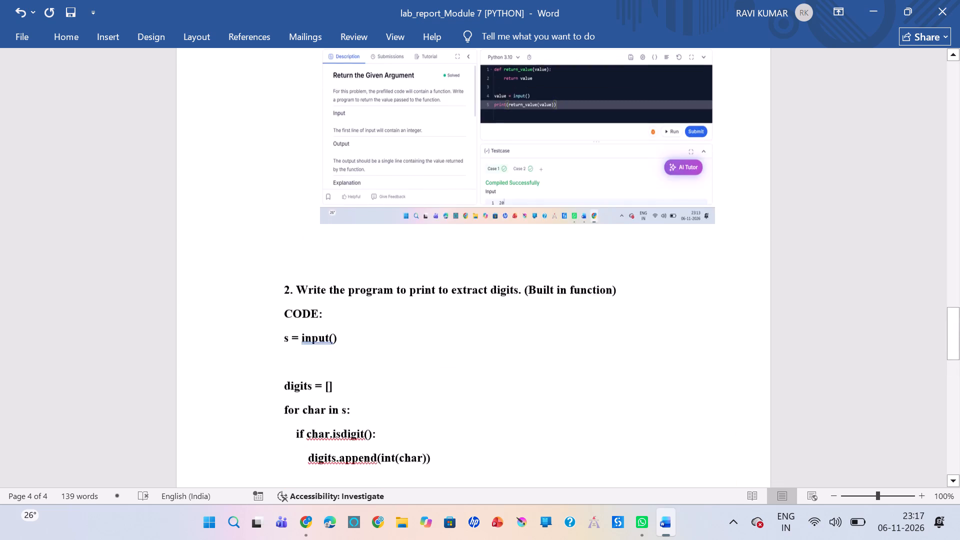
{"action": "scroll", "coordinate": [497, 274], "scroll_direction": "up", "scroll_amount": 1}
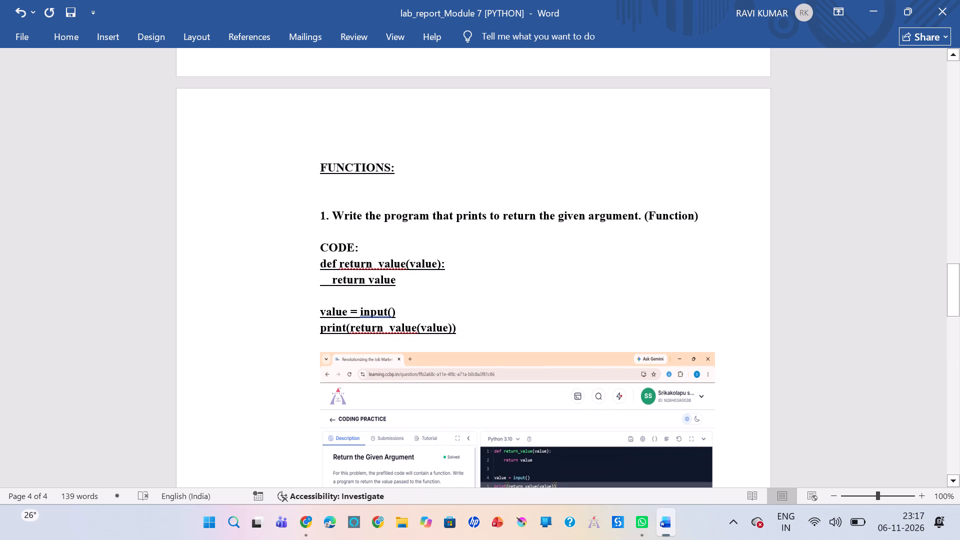
{"action": "left_click", "coordinate": [463, 326]}
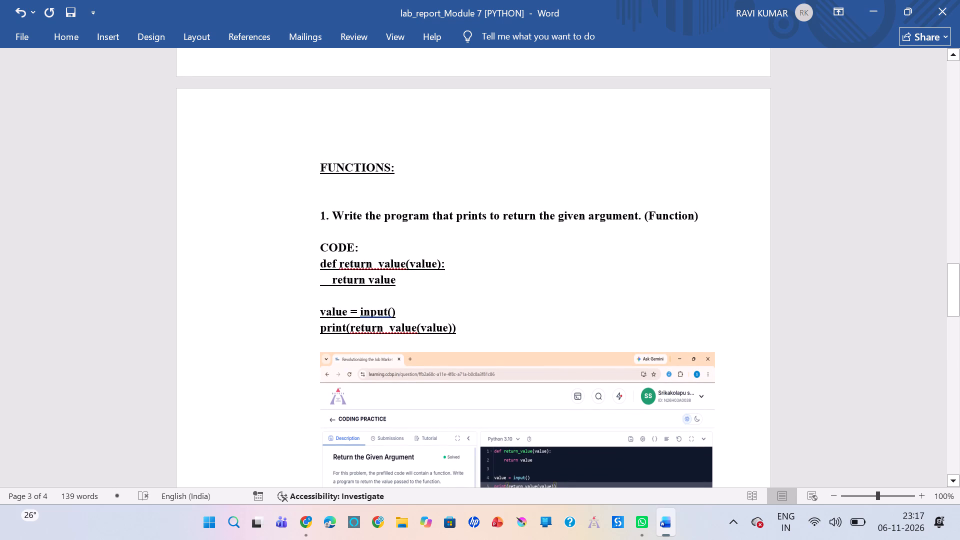
{"action": "left_click", "coordinate": [457, 326]}
{"action": "key", "text": "Return"}
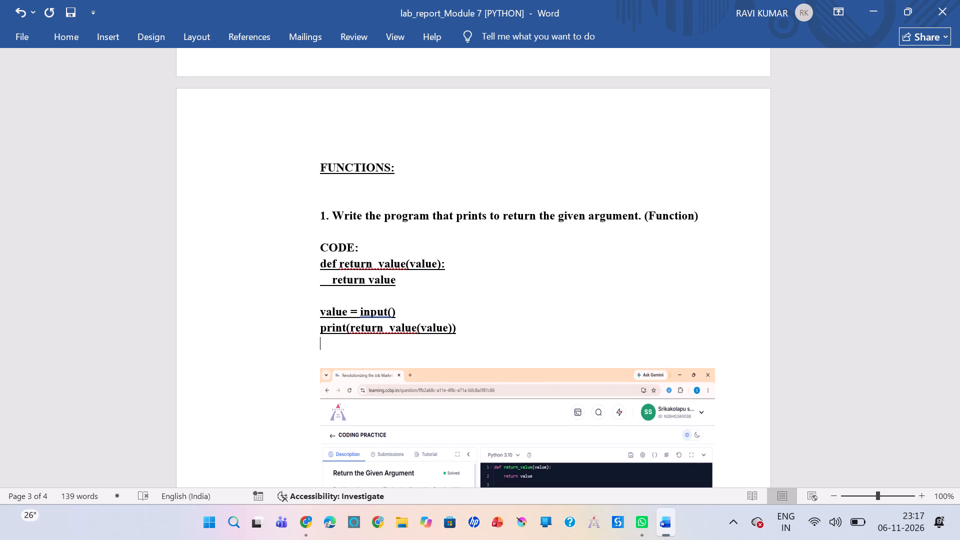
{"action": "key", "text": "o"}
{"action": "key", "text": "u"}
{"action": "key", "text": "Down"}
{"action": "type", "text": "TP"}
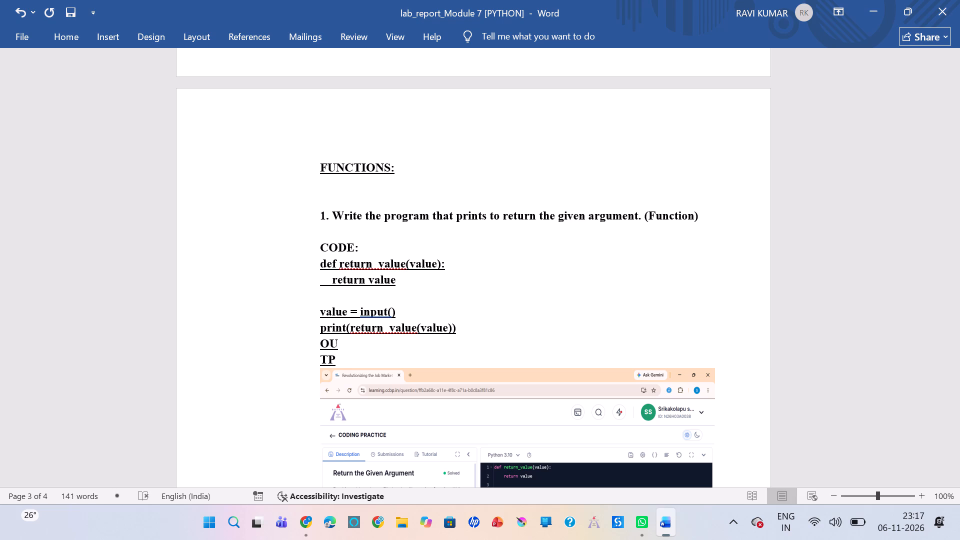
{"action": "type", "text": "UT"}
{"action": "key", "text": "BackSpace"}
{"action": "key", "text": "BackSpace"}
{"action": "key", "text": "BackSpace"}
{"action": "key", "text": "BackSpace"}
{"action": "key", "text": "BackSpace"}
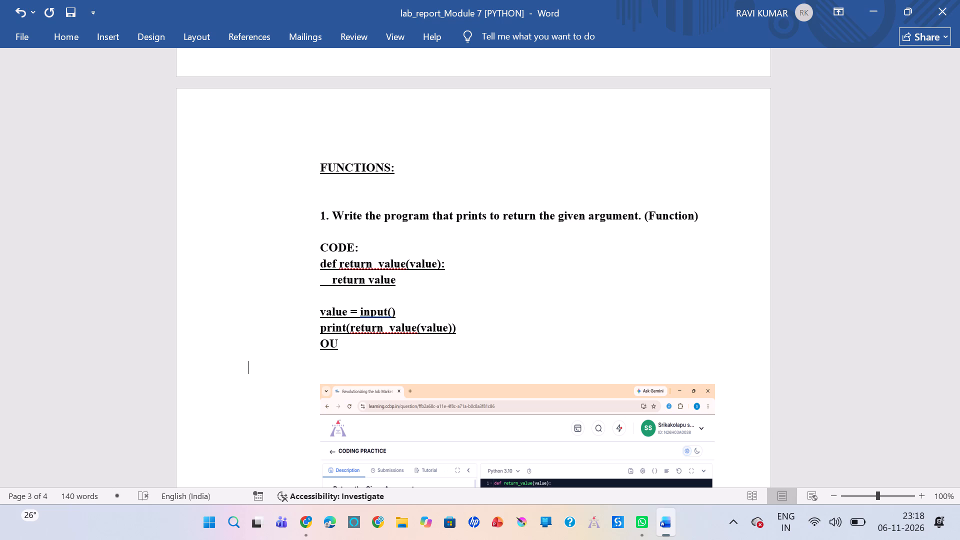
{"action": "left_click", "coordinate": [340, 342]}
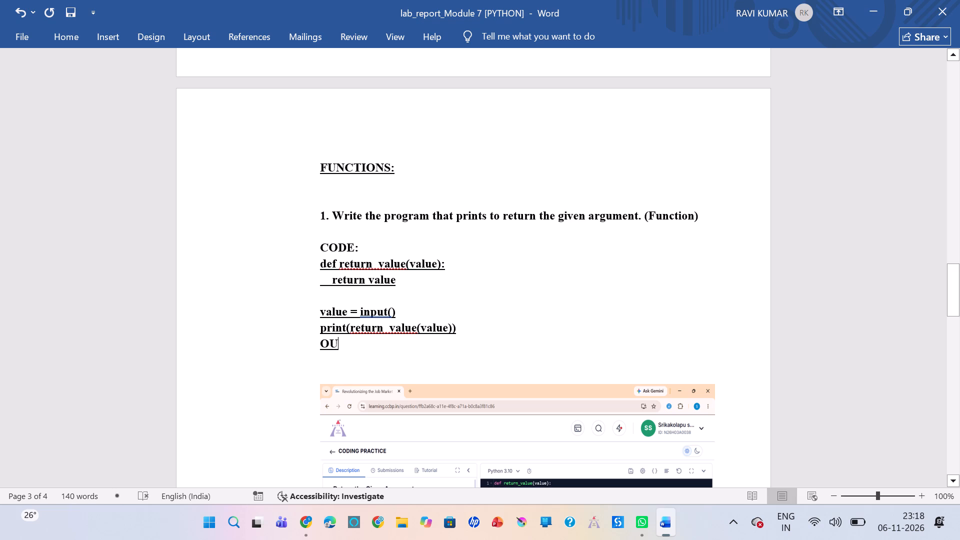
{"action": "type", "text": "TPUT"}
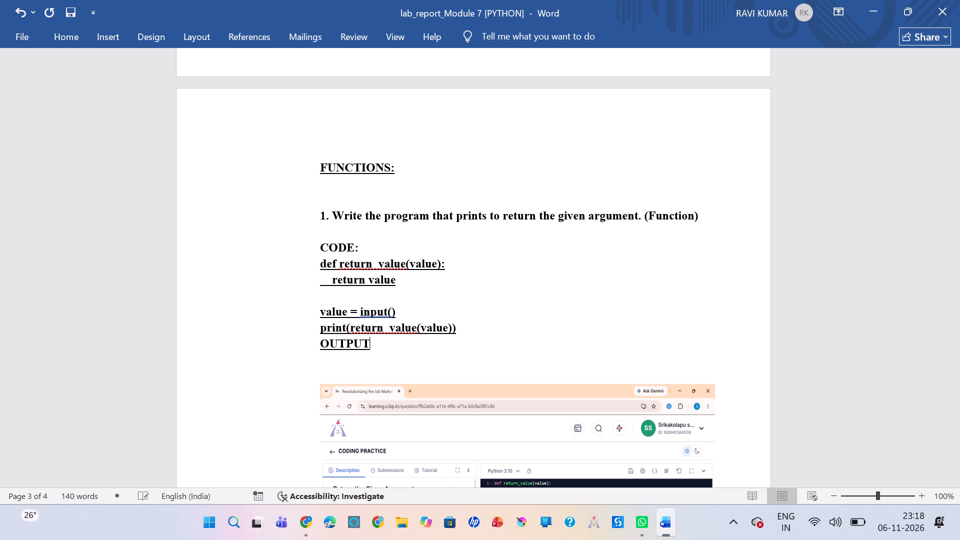
{"action": "key", "text": "shift+colon"}
Insert a blank line above program 1's OUTPUT: label and remove the empty line between the label and its screenshot.
{"action": "left_click", "coordinate": [464, 326]}
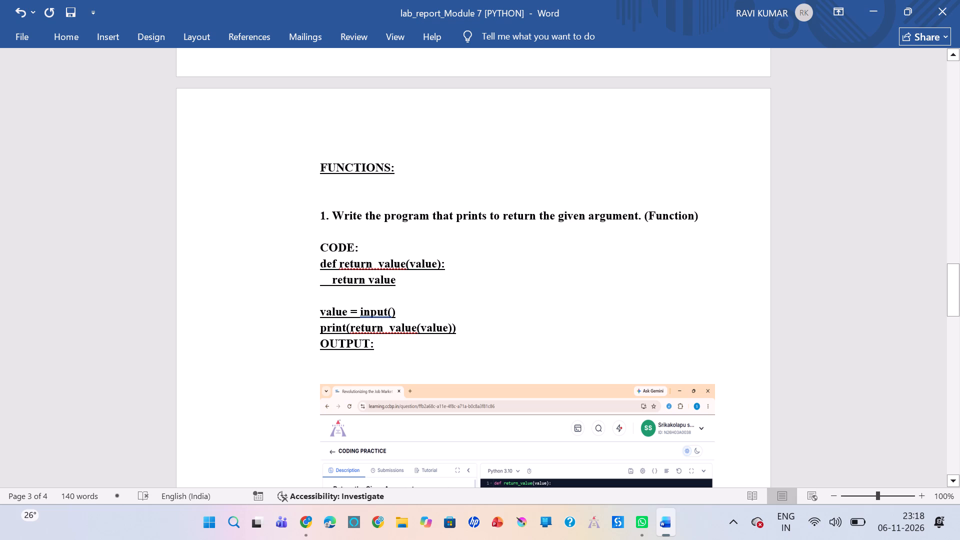
{"action": "key", "text": "Return"}
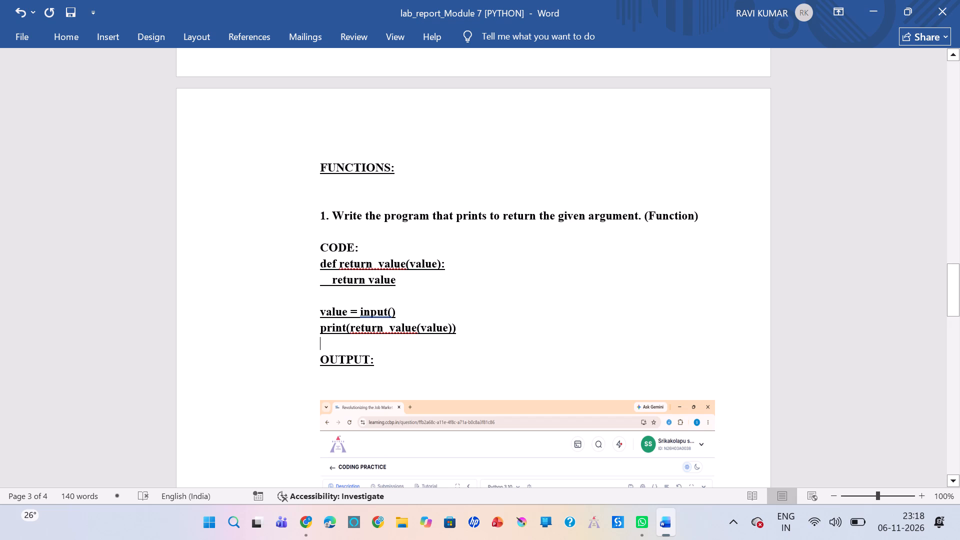
{"action": "left_click", "coordinate": [433, 387]}
{"action": "key", "text": "BackSpace"}
Add the label "OUTPUT:" on a new line between print(max(digits)) and the submission screenshot in program 2.
{"action": "scroll", "coordinate": [433, 387], "scroll_direction": "down", "scroll_amount": 1}
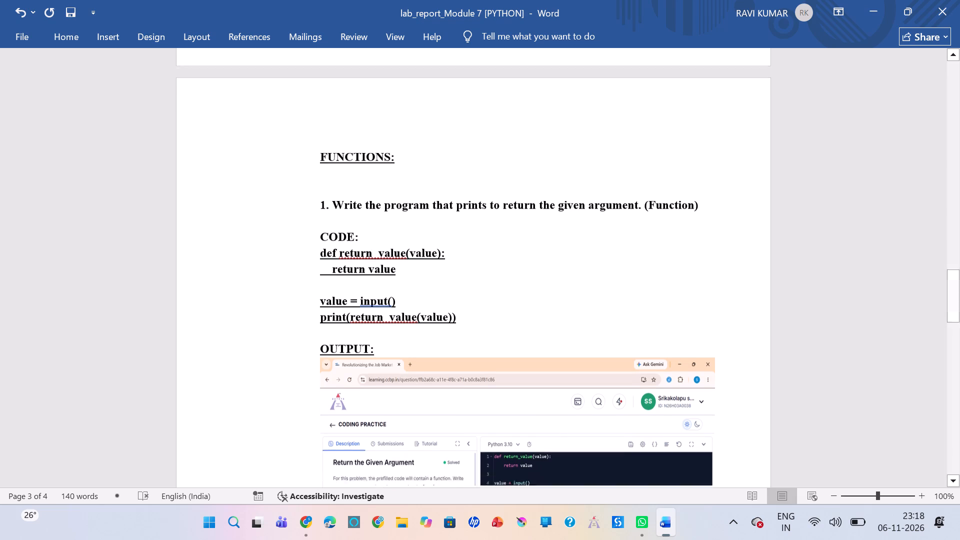
{"action": "scroll", "coordinate": [433, 387], "scroll_direction": "down", "scroll_amount": 3}
{"action": "scroll", "coordinate": [289, 452], "scroll_direction": "down", "scroll_amount": 1}
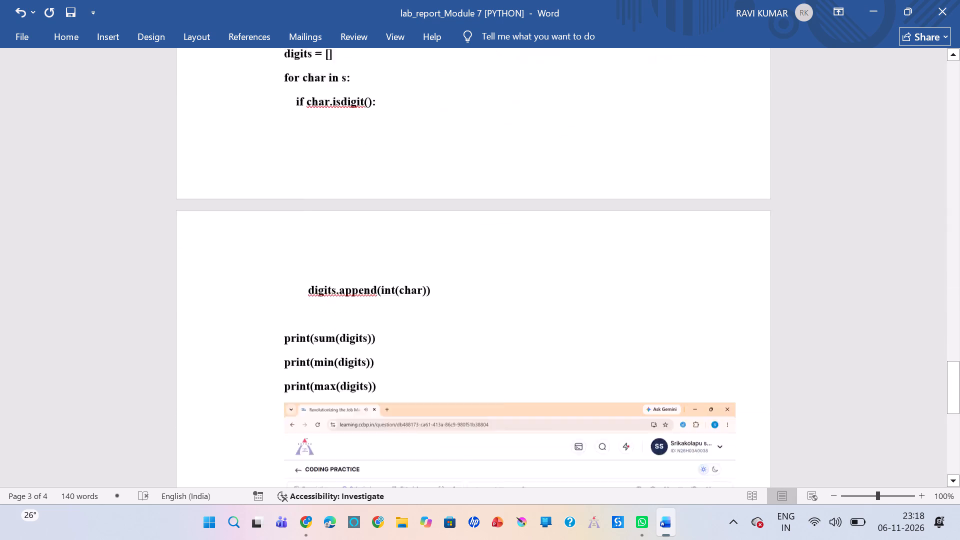
{"action": "left_click", "coordinate": [378, 304]}
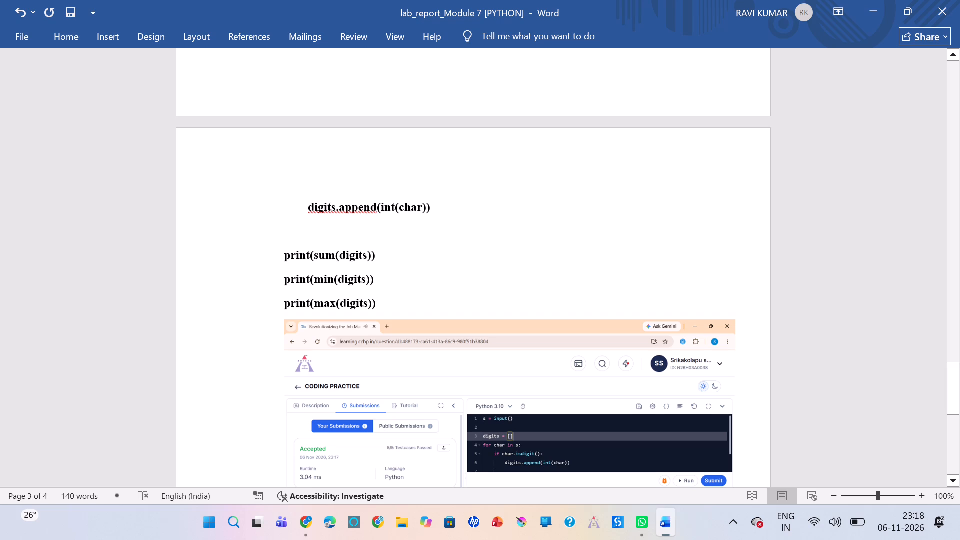
{"action": "key", "text": "Return"}
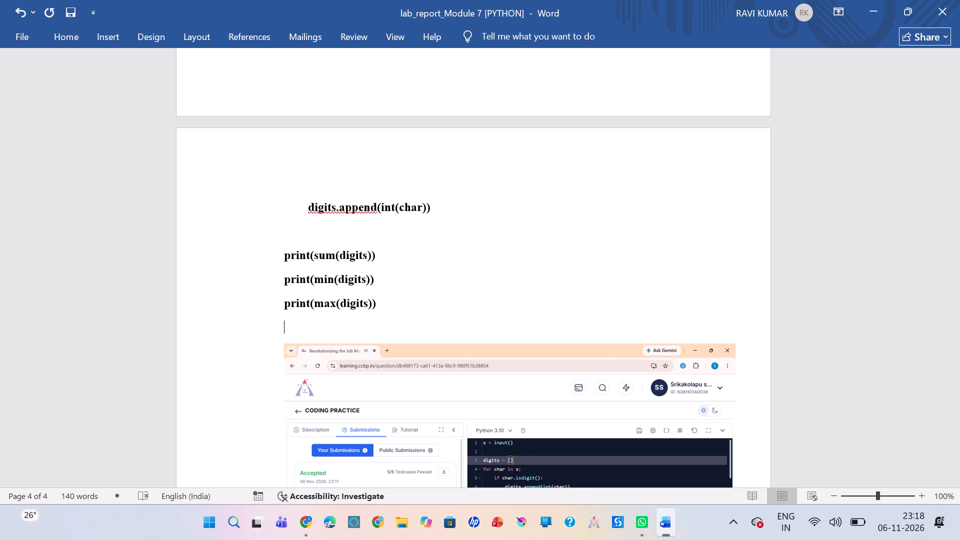
{"action": "type", "text": "OUT"}
{"action": "key", "text": "p"}
{"action": "type", "text": "UT"}
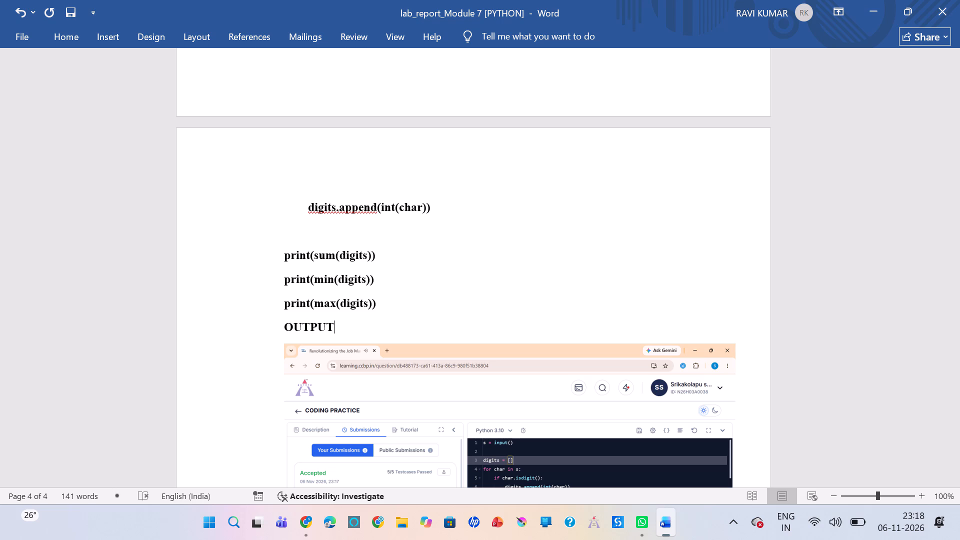
{"action": "key", "text": "shift+colon"}
Review both programs' pages, checking the code, the OUTPUT: labels and the placement of the screenshots.
{"action": "scroll", "coordinate": [378, 304], "scroll_direction": "down", "scroll_amount": 1}
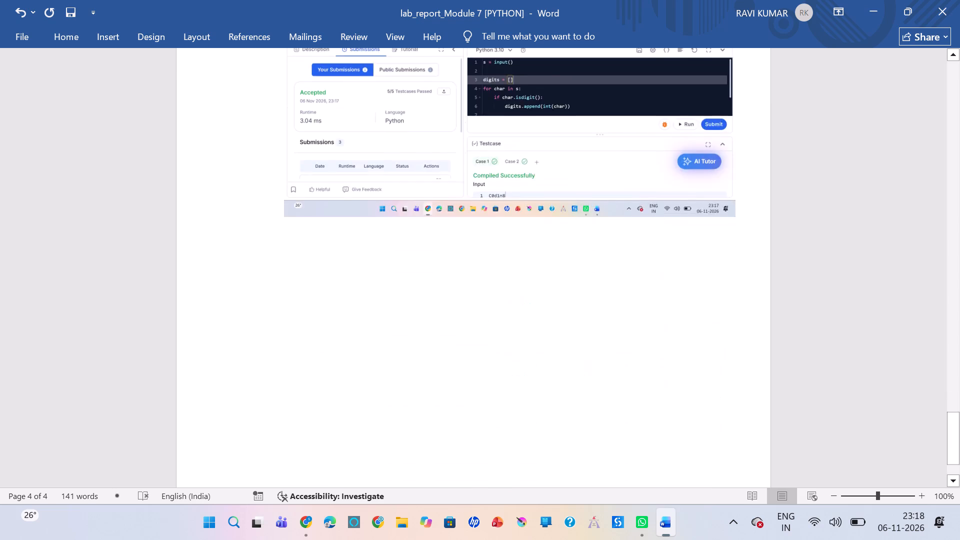
{"action": "scroll", "coordinate": [378, 304], "scroll_direction": "up", "scroll_amount": 4}
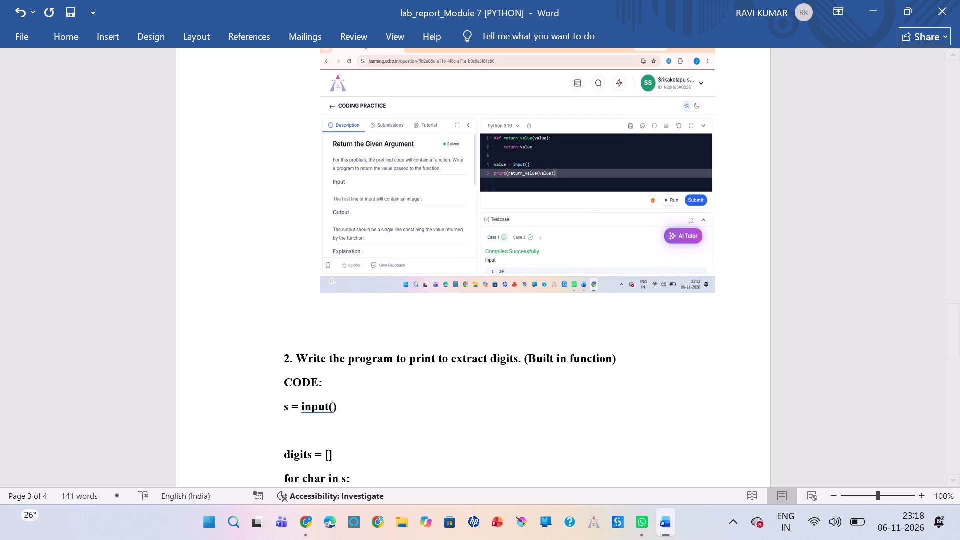
{"action": "scroll", "coordinate": [378, 304], "scroll_direction": "down", "scroll_amount": 1}
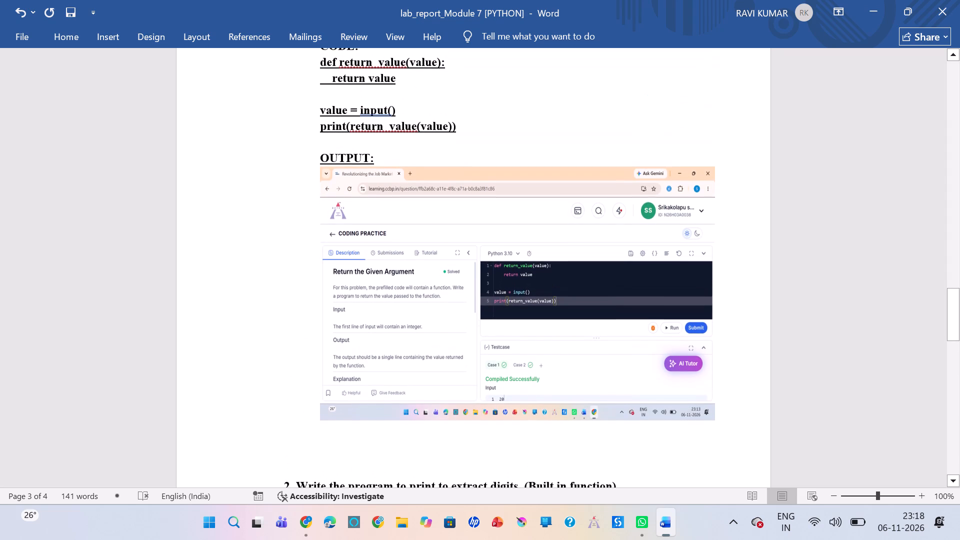
{"action": "scroll", "coordinate": [378, 304], "scroll_direction": "down", "scroll_amount": 2}
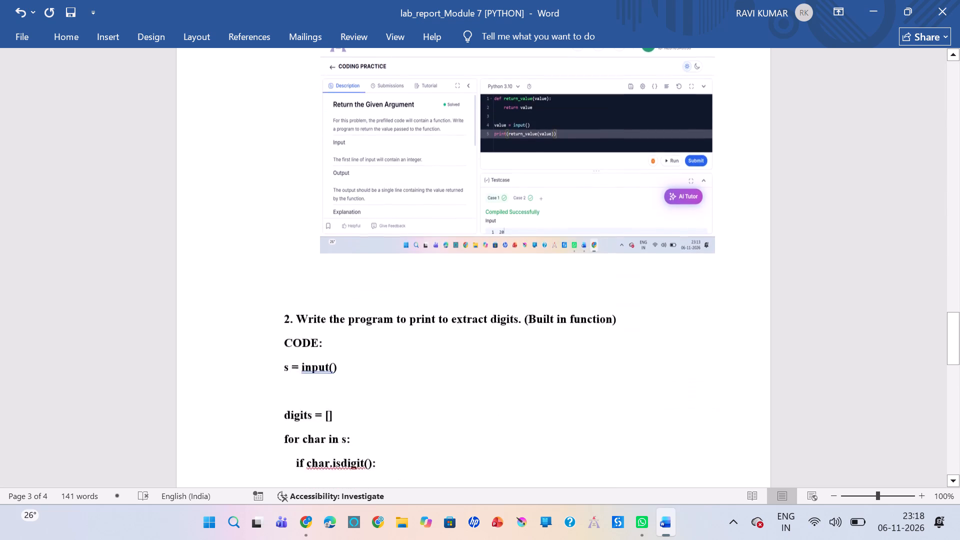
{"action": "scroll", "coordinate": [378, 304], "scroll_direction": "down", "scroll_amount": 3}
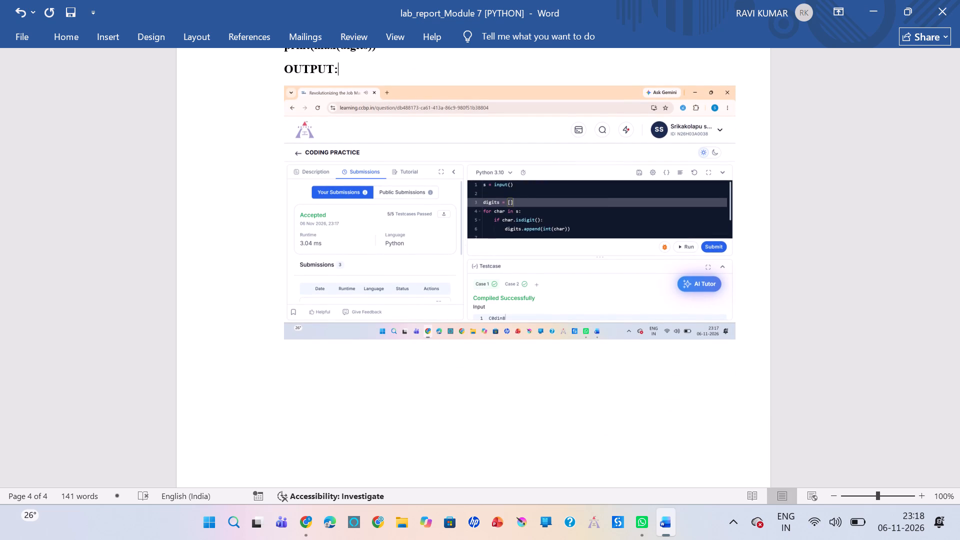
{"action": "scroll", "coordinate": [378, 304], "scroll_direction": "up", "scroll_amount": 1}
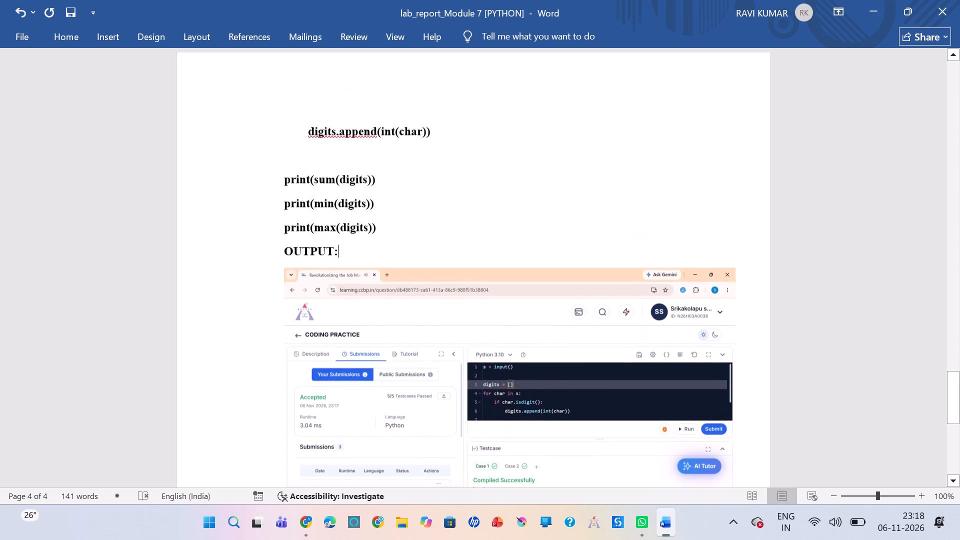
{"action": "scroll", "coordinate": [378, 304], "scroll_direction": "up", "scroll_amount": 2}
{"action": "scroll", "coordinate": [378, 304], "scroll_direction": "down", "scroll_amount": 1}
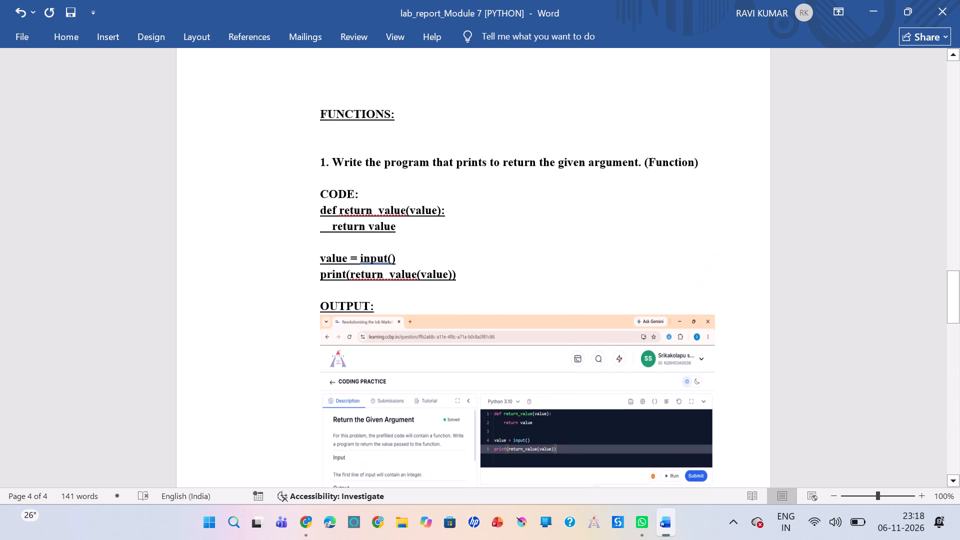
{"action": "scroll", "coordinate": [378, 304], "scroll_direction": "down", "scroll_amount": 2}
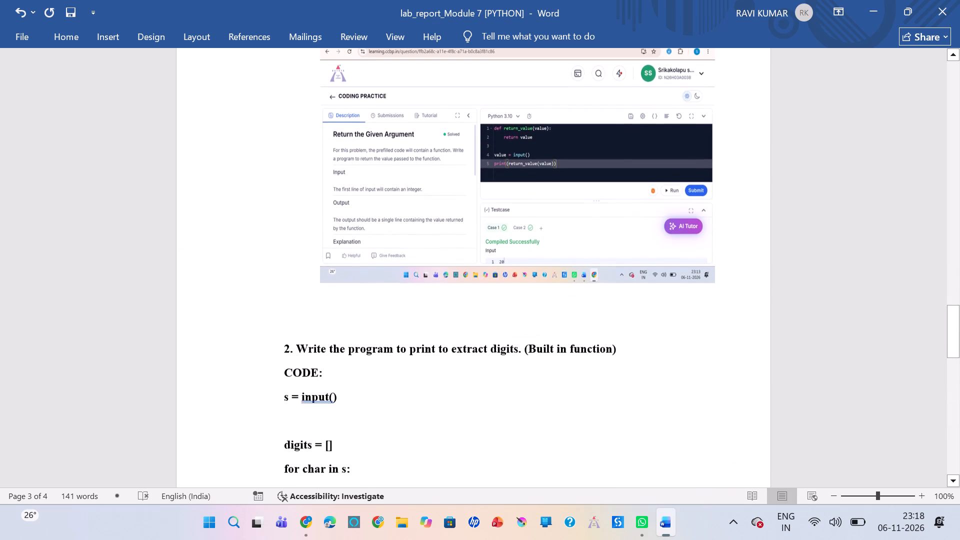
Review the certificate page's student details, date and signatory block, and the start of the FUNCTIONS section.
{"action": "scroll", "coordinate": [378, 304], "scroll_direction": "up", "scroll_amount": 6}
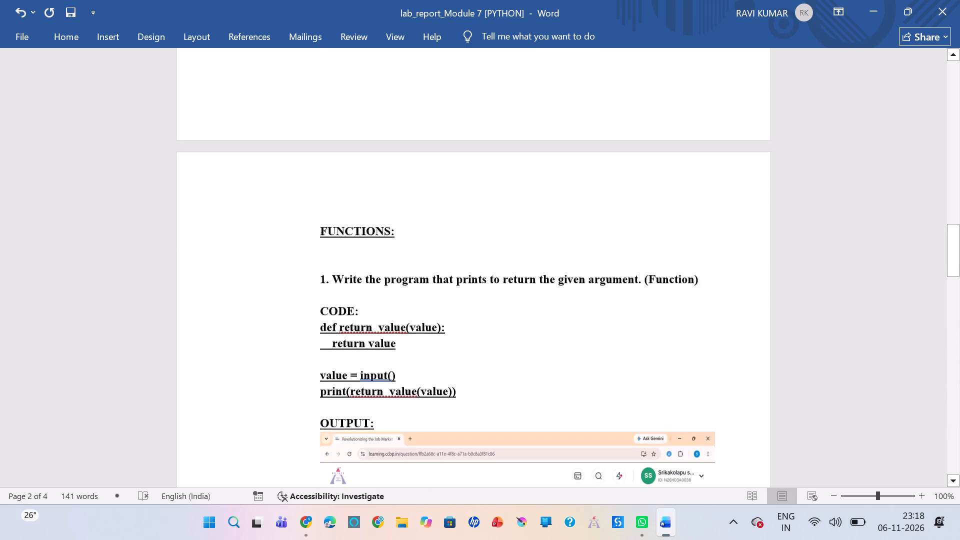
{"action": "scroll", "coordinate": [378, 304], "scroll_direction": "down", "scroll_amount": 3}
{"action": "scroll", "coordinate": [378, 304], "scroll_direction": "up", "scroll_amount": 1}
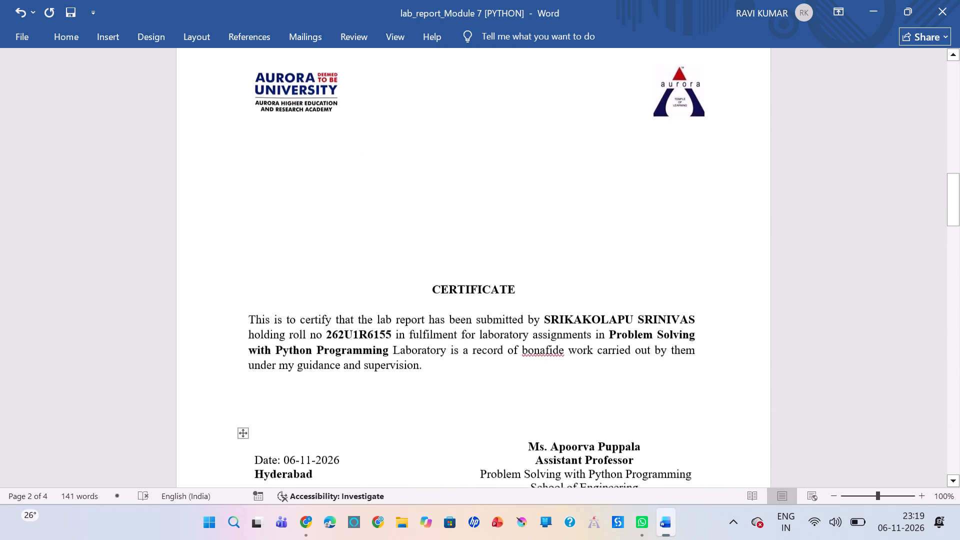
{"action": "scroll", "coordinate": [378, 304], "scroll_direction": "up", "scroll_amount": 1}
{"action": "scroll", "coordinate": [378, 304], "scroll_direction": "down", "scroll_amount": 1}
{"action": "scroll", "coordinate": [378, 304], "scroll_direction": "up", "scroll_amount": 1}
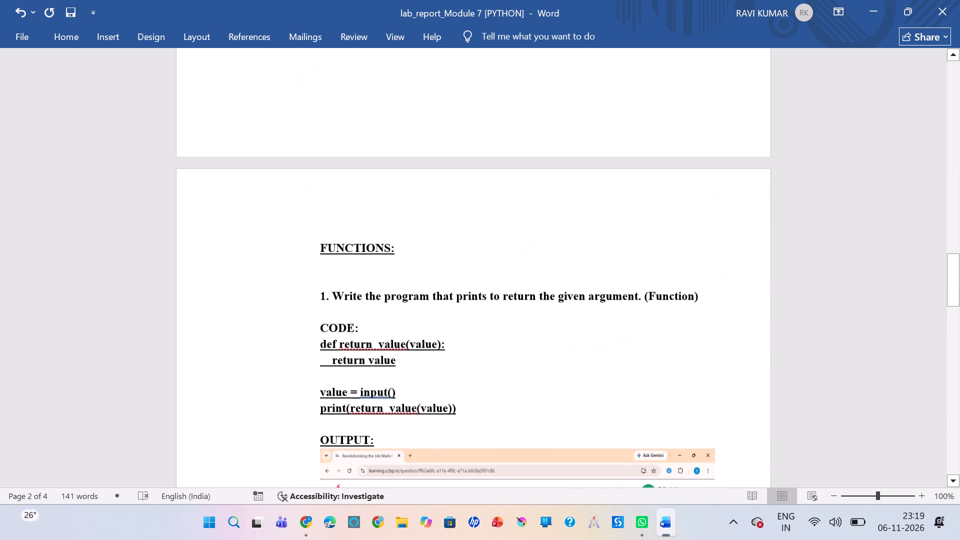
{"action": "scroll", "coordinate": [378, 304], "scroll_direction": "up", "scroll_amount": 3}
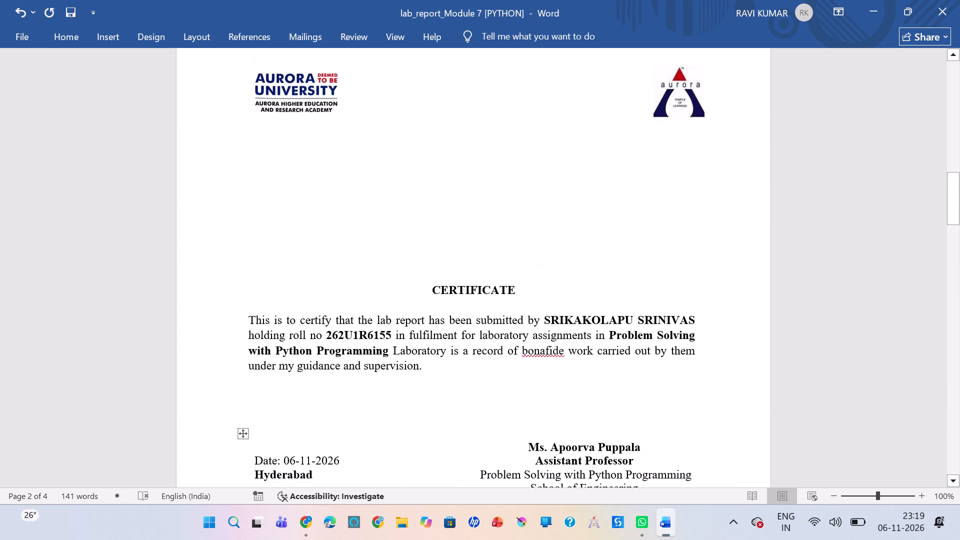
{"action": "scroll", "coordinate": [378, 304], "scroll_direction": "down", "scroll_amount": 1}
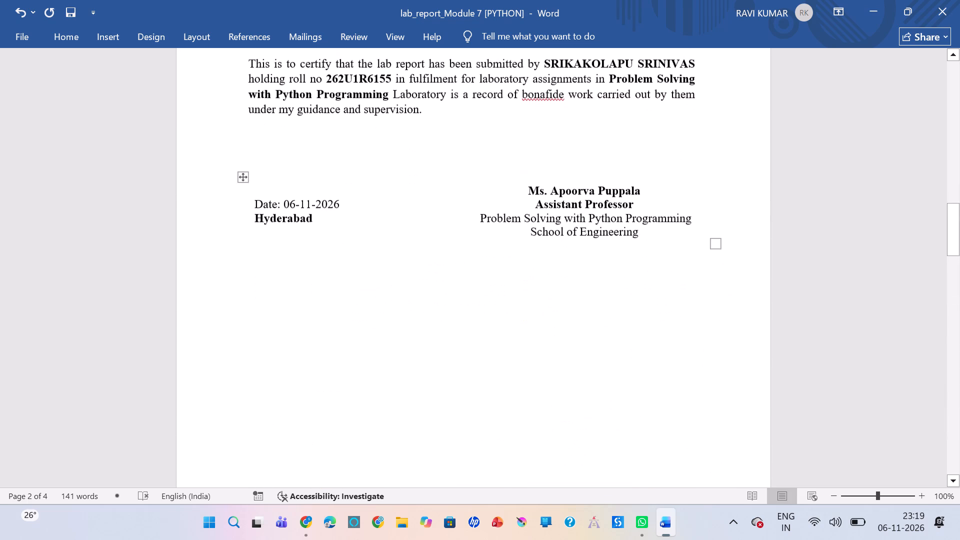
{"action": "scroll", "coordinate": [378, 304], "scroll_direction": "down", "scroll_amount": 3}
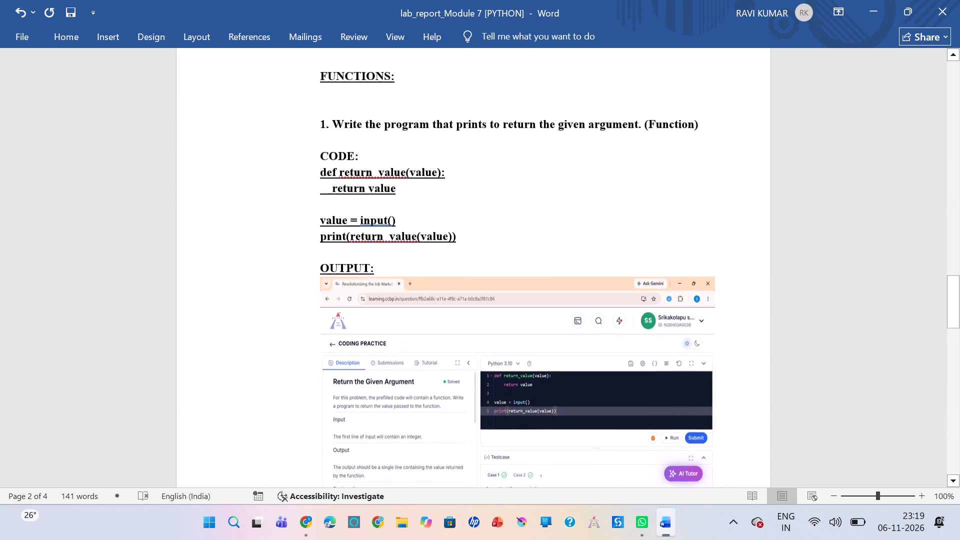
Review all four report pages, checking the cover, certificate, both programs' code, the OUTPUT: labels and the screenshot placement.
{"action": "scroll", "coordinate": [378, 304], "scroll_direction": "down", "scroll_amount": 1}
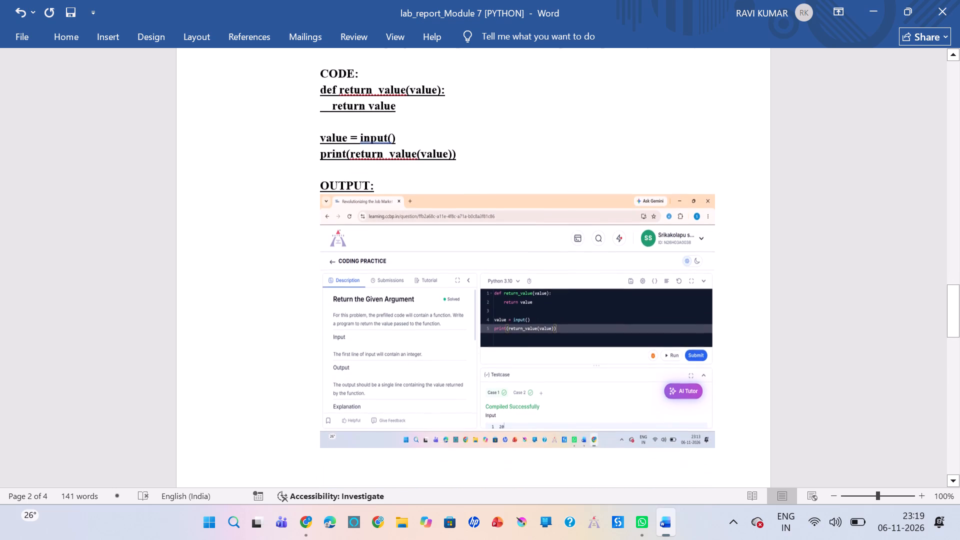
{"action": "scroll", "coordinate": [378, 304], "scroll_direction": "down", "scroll_amount": 2}
{"action": "scroll", "coordinate": [378, 304], "scroll_direction": "up", "scroll_amount": 3}
{"action": "scroll", "coordinate": [378, 304], "scroll_direction": "down", "scroll_amount": 3}
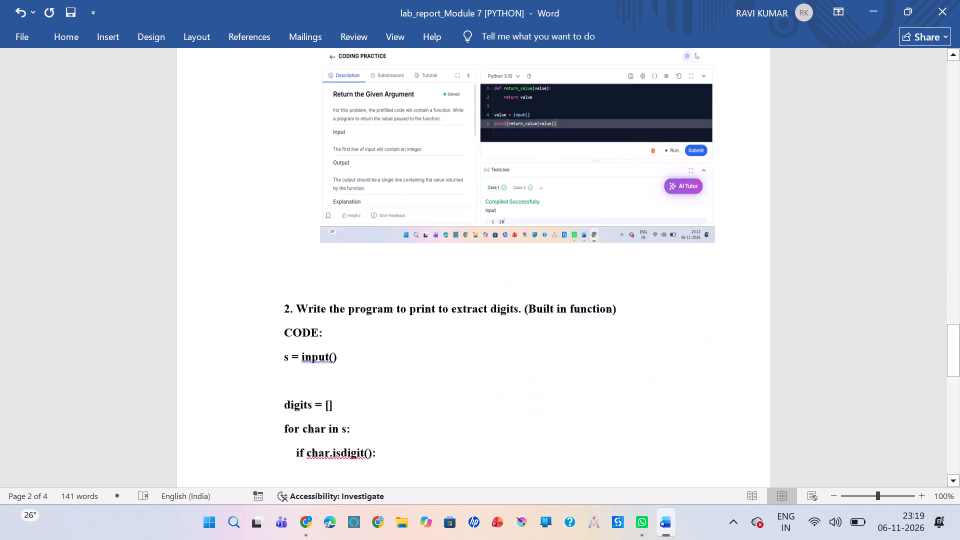
{"action": "scroll", "coordinate": [378, 304], "scroll_direction": "down", "scroll_amount": 2}
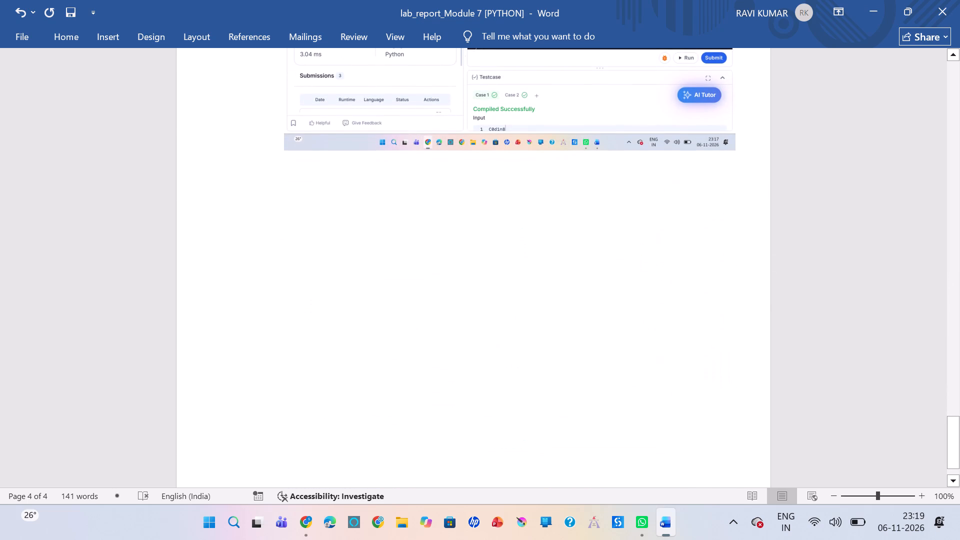
{"action": "scroll", "coordinate": [378, 304], "scroll_direction": "up", "scroll_amount": 1, "text": "ctrl"}
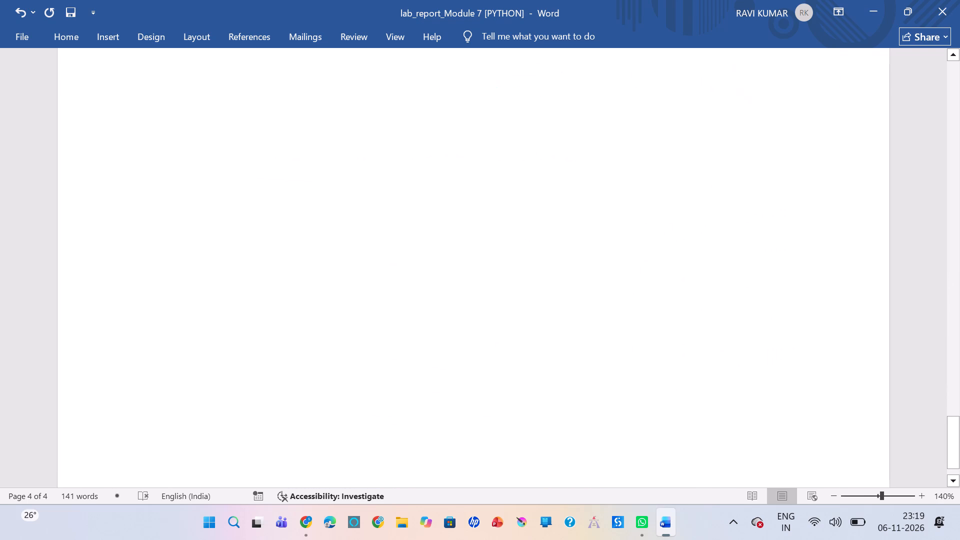
{"action": "scroll", "coordinate": [378, 304], "scroll_direction": "down", "scroll_amount": 8, "text": "ctrl"}
{"action": "scroll", "coordinate": [378, 304], "scroll_direction": "up", "scroll_amount": 1}
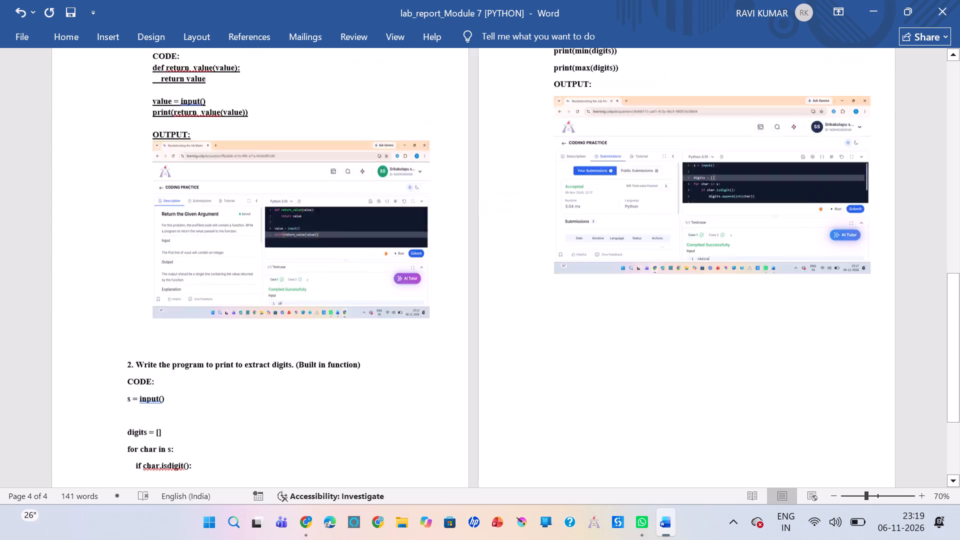
{"action": "scroll", "coordinate": [378, 304], "scroll_direction": "up", "scroll_amount": 7}
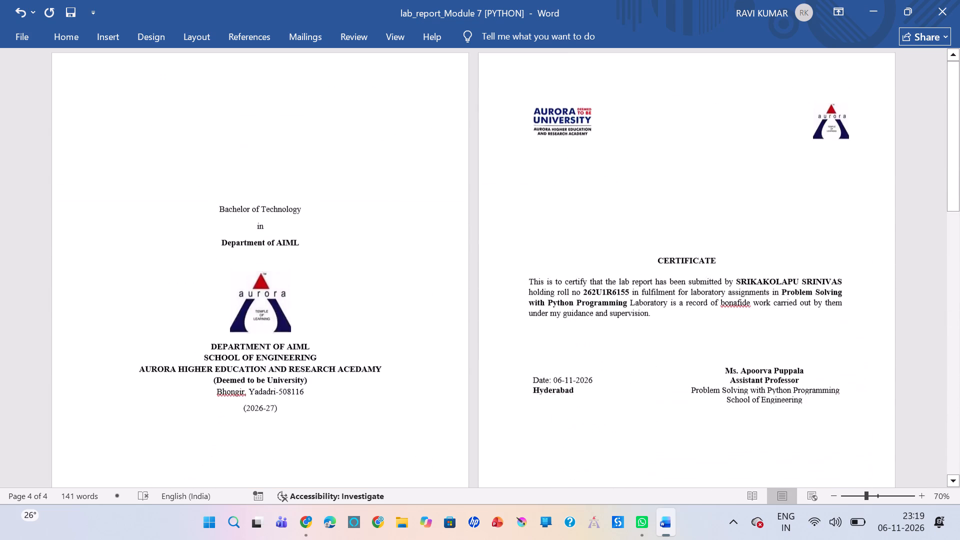
{"action": "scroll", "coordinate": [378, 304], "scroll_direction": "up", "scroll_amount": 1}
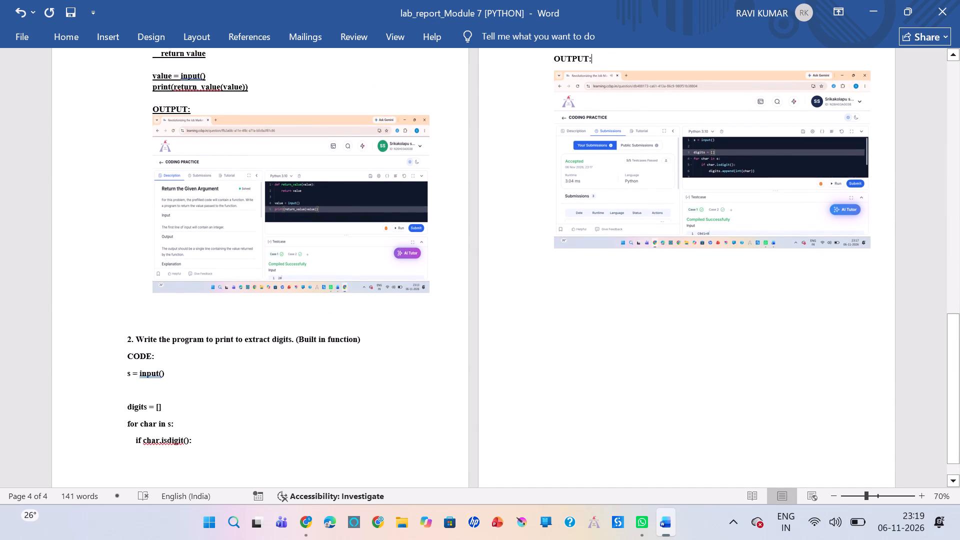
Print the whole report with Microsoft Print to PDF, entering a file name that begins with "PY" for the Desktop.
{"action": "key", "text": "ctrl+p"}
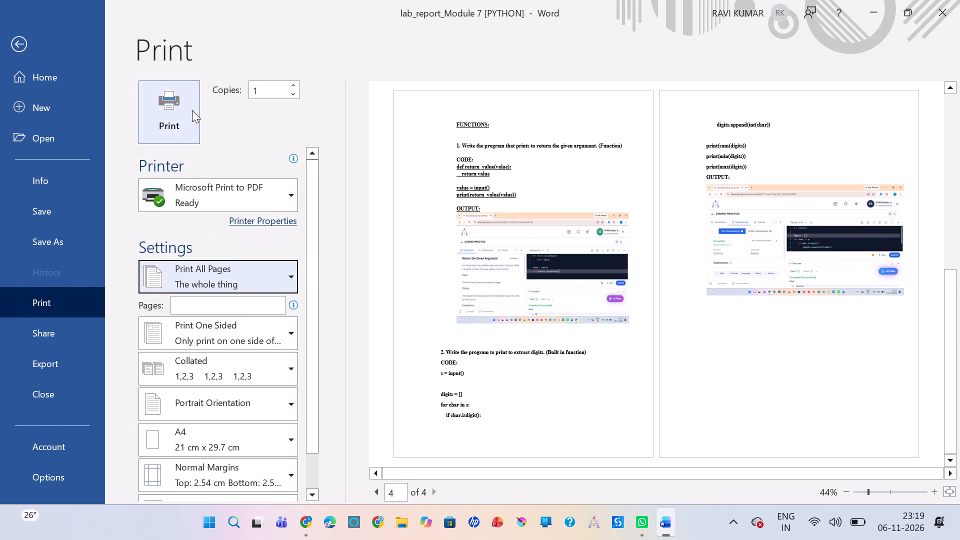
{"action": "left_click", "coordinate": [192, 110]}
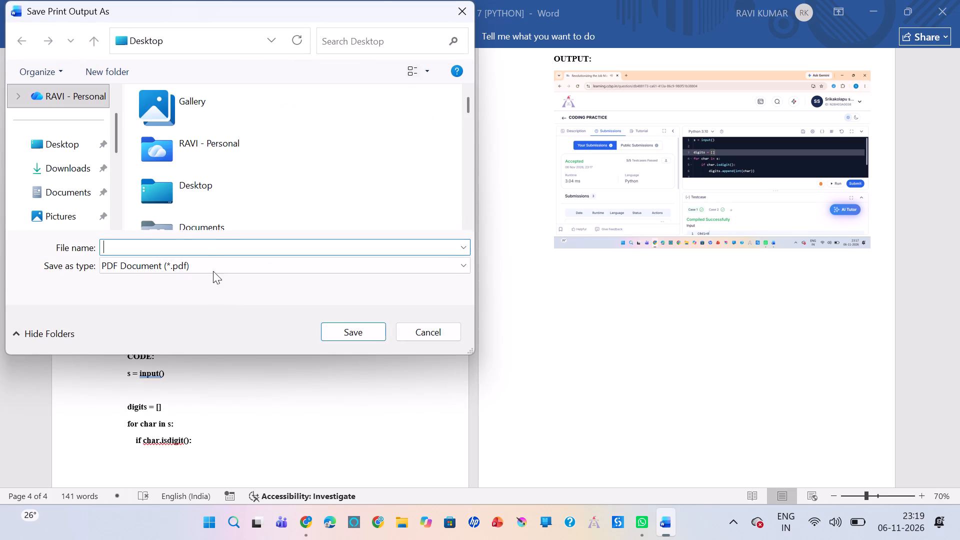
{"action": "left_click", "coordinate": [195, 247]}
{"action": "type", "text": "PY"}
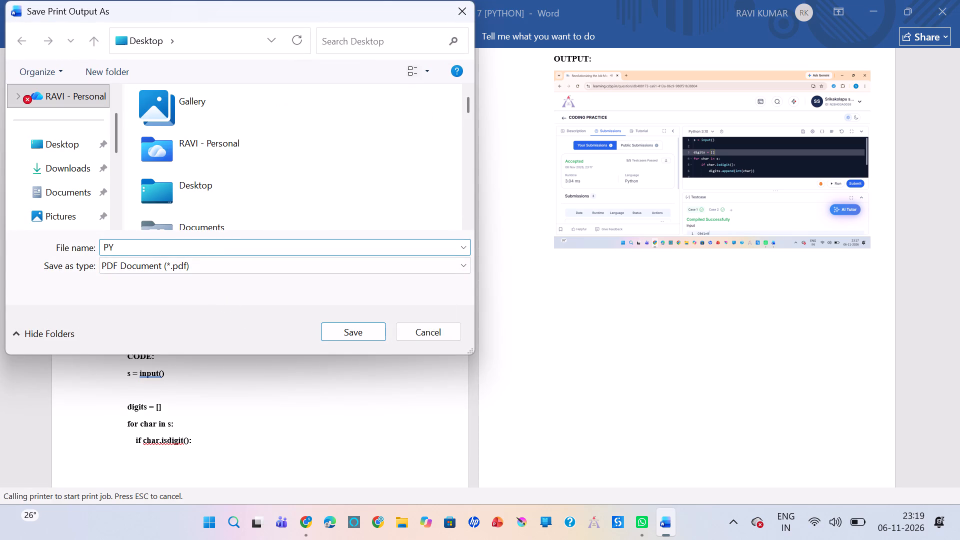